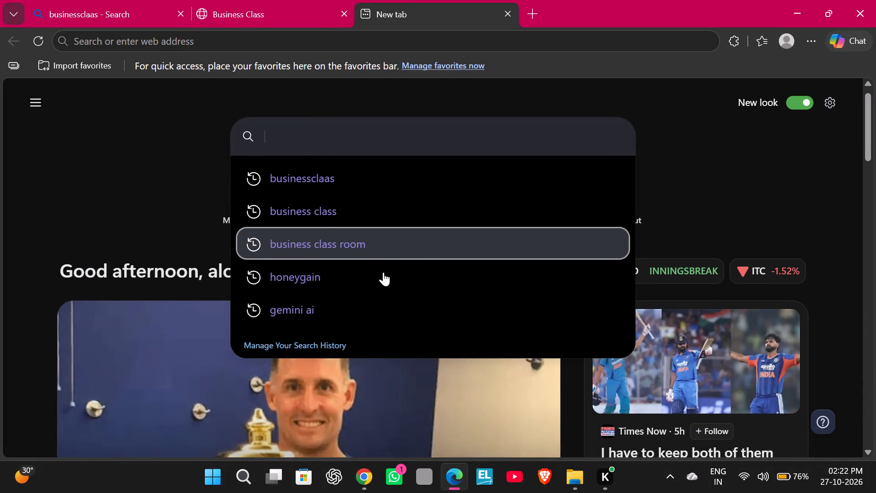
Search the web for ms word.
type("ms")
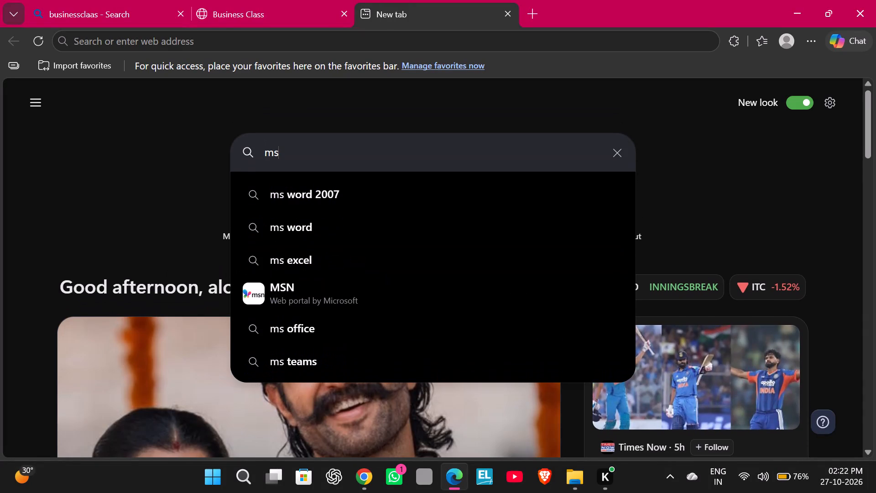
key("space")
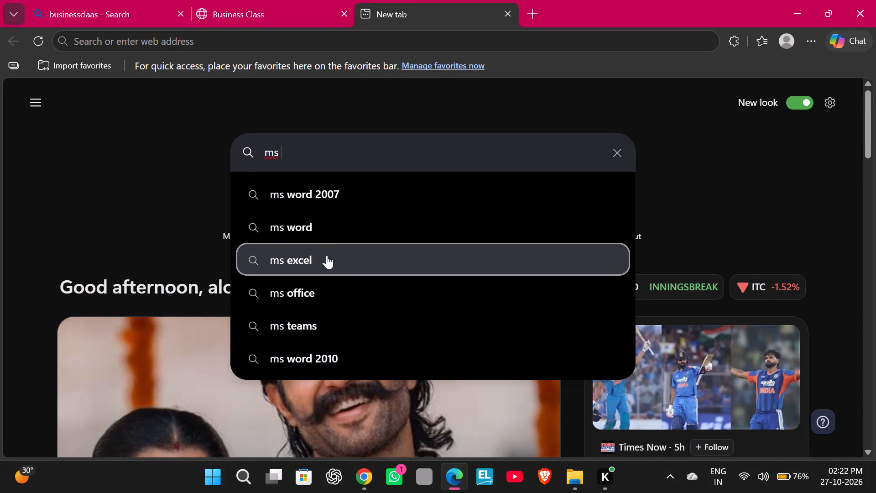
left_click(322, 226)
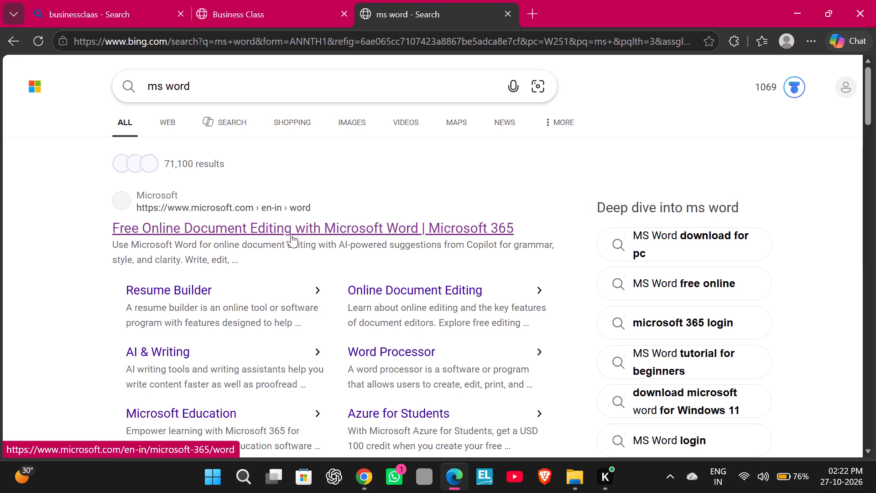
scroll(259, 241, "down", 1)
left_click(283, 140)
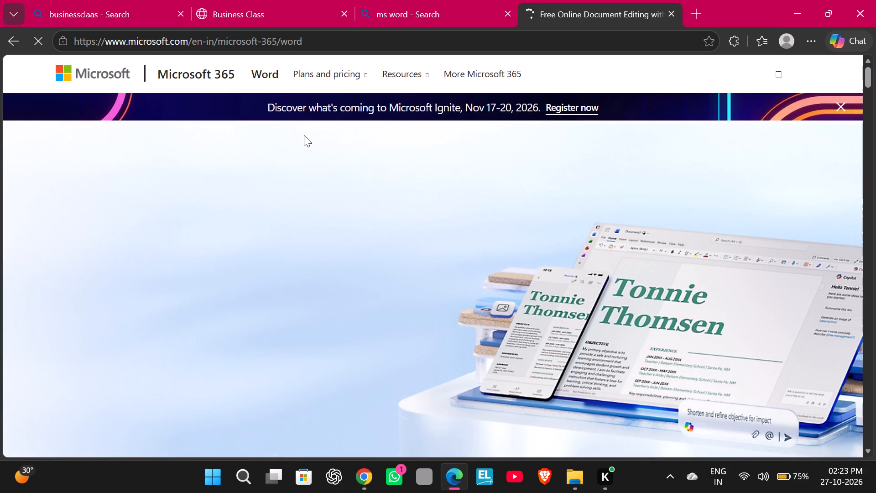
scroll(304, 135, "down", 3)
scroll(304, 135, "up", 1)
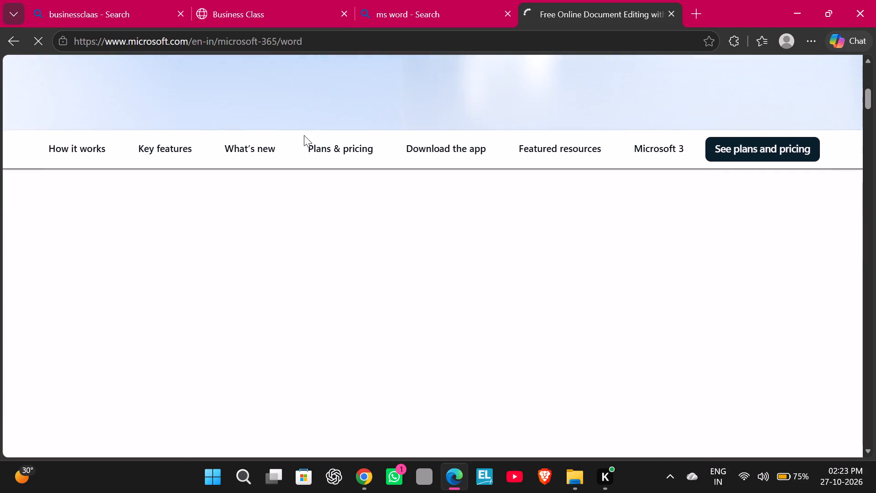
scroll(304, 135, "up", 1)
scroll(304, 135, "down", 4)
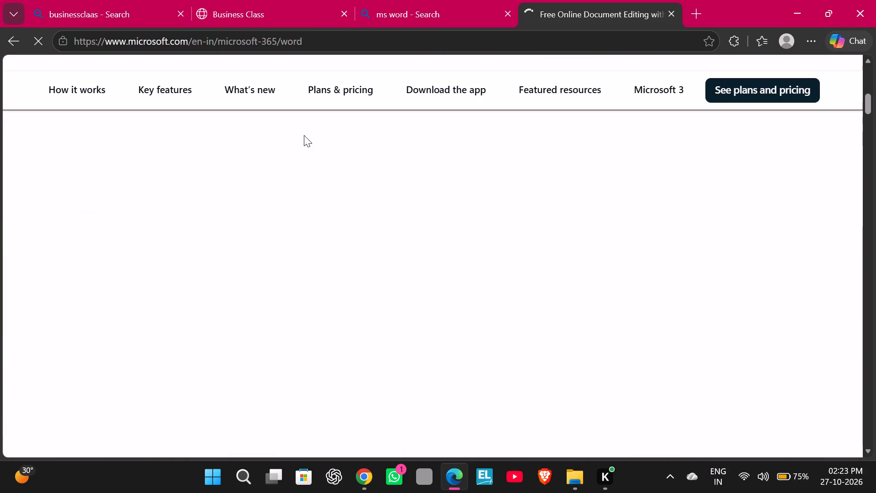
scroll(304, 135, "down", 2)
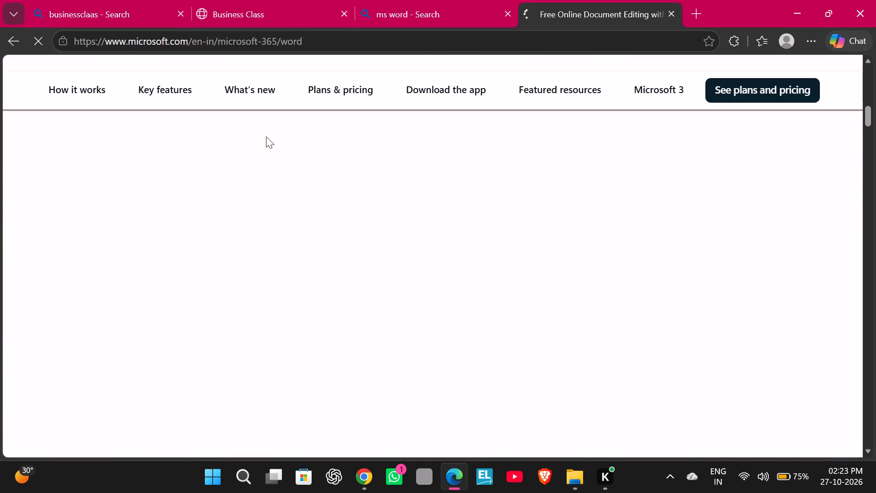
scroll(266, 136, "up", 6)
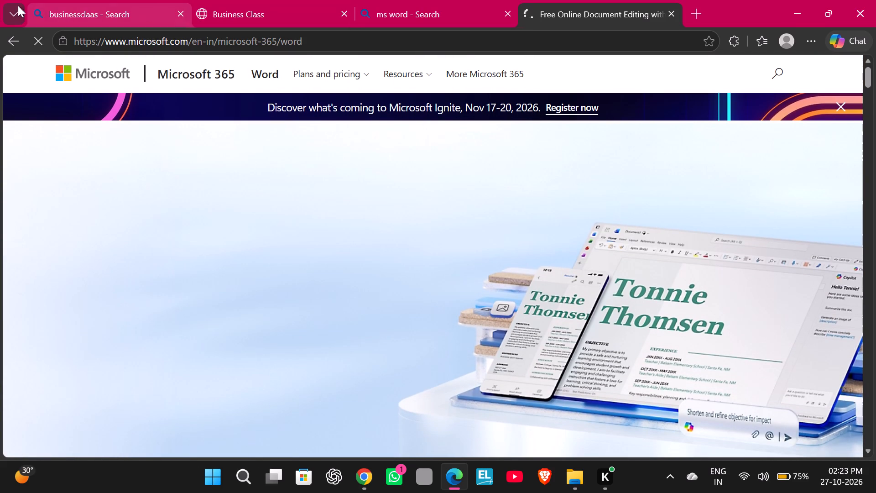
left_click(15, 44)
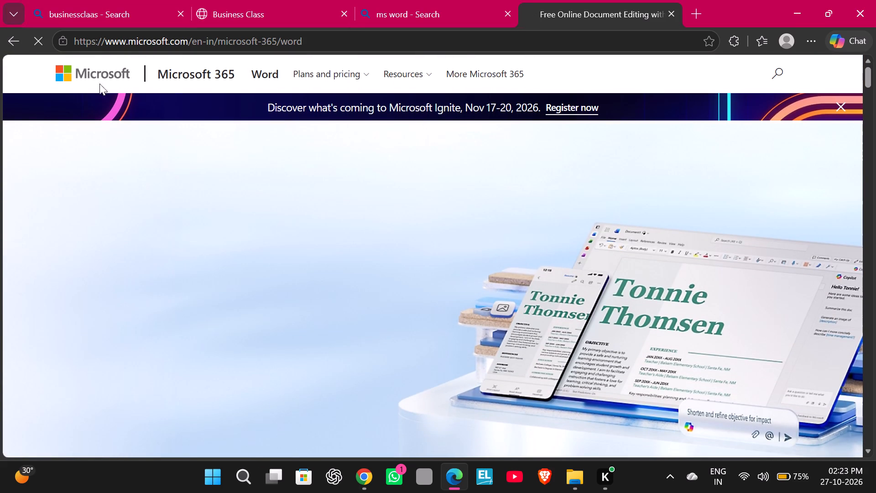
Open the "Create and edit documents for free | Microsoft Word for the Web" search result.
scroll(240, 172, "down", 2)
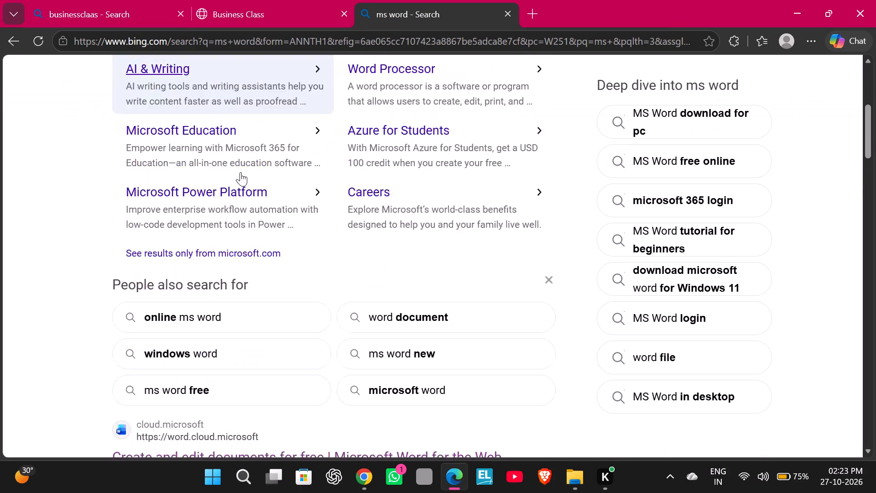
scroll(240, 172, "down", 2)
scroll(242, 131, "up", 1)
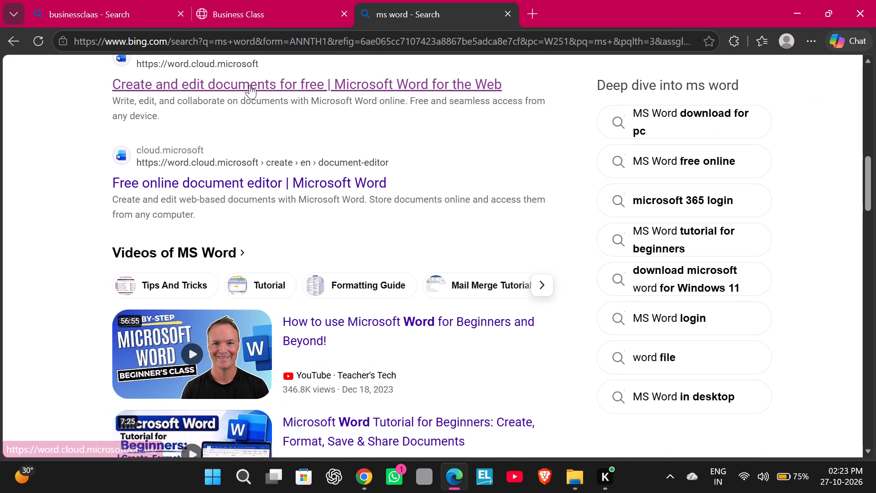
left_click(250, 85)
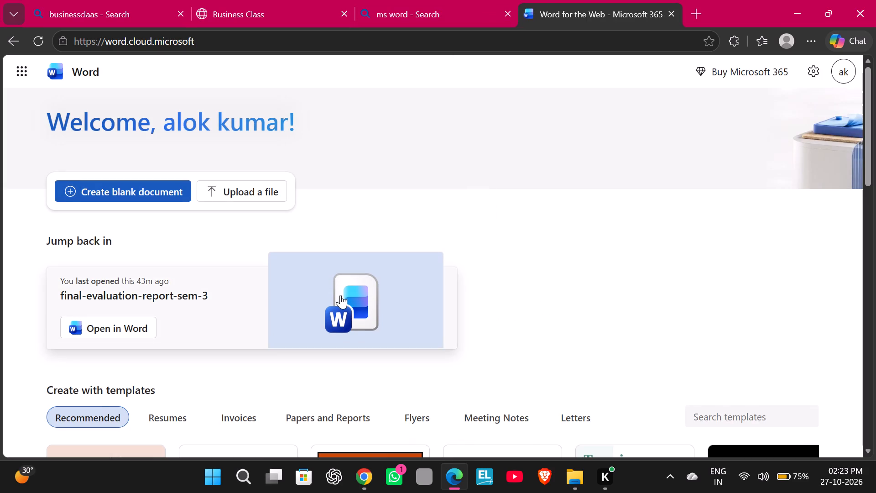
Open the recent document final-evaluation-report-sem-3 in Word.
scroll(340, 295, "down", 1)
left_click(148, 285)
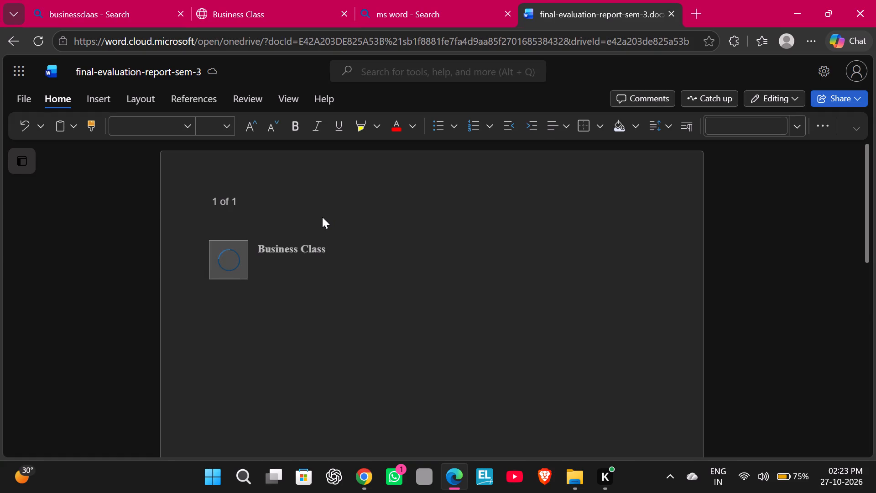
Look through the opening pages of the Semester 3 project report, from the title page to the index.
scroll(316, 252, "down", 2)
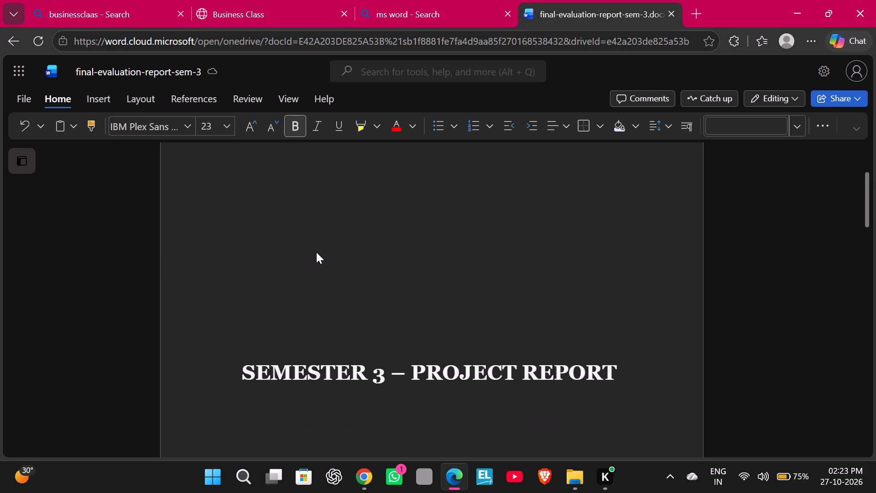
scroll(317, 267, "down", 4)
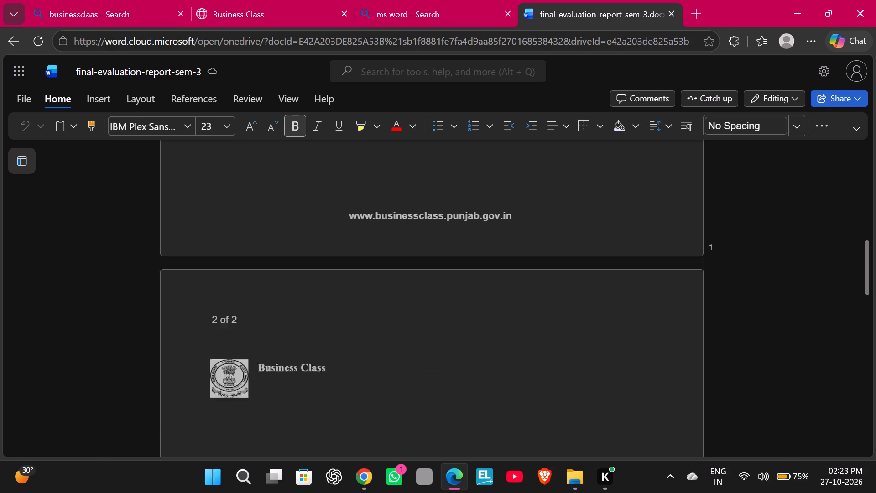
scroll(317, 267, "down", 4)
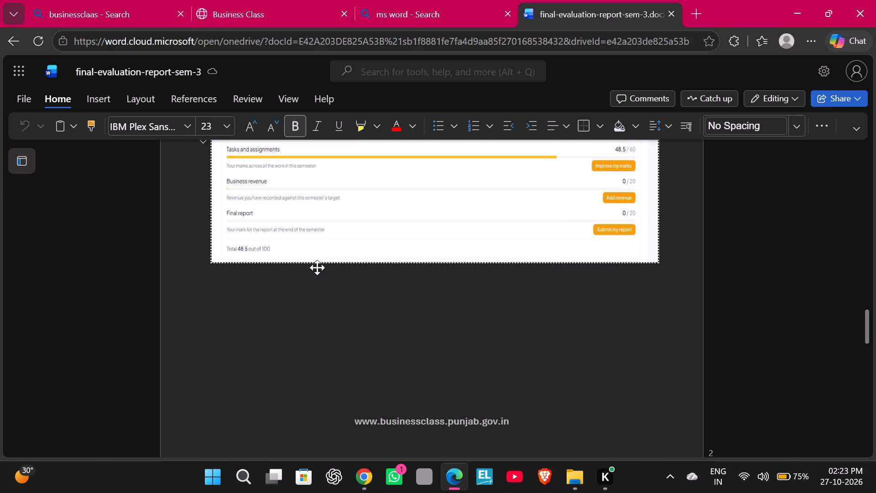
scroll(317, 267, "down", 3)
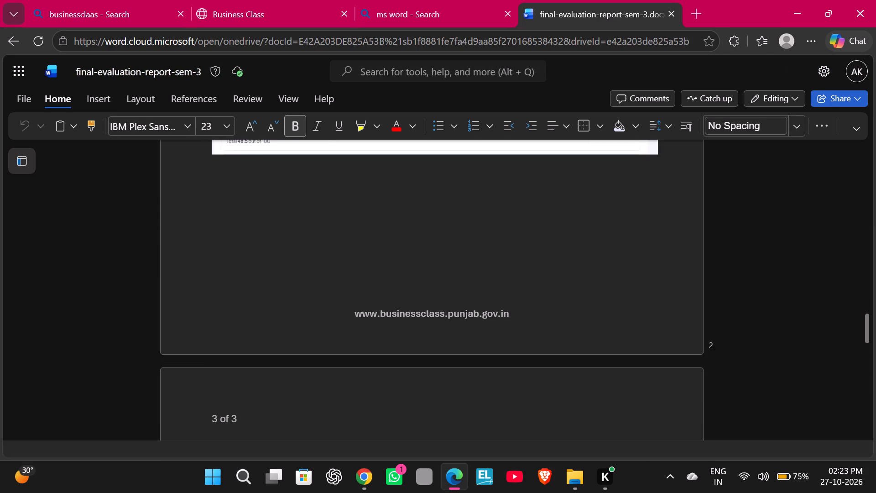
scroll(317, 267, "down", 1)
scroll(317, 267, "up", 4)
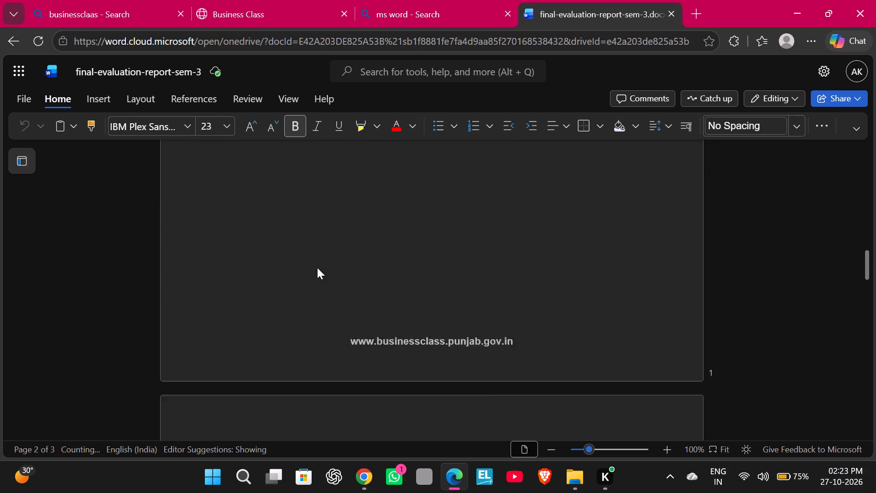
scroll(317, 267, "up", 3)
scroll(317, 267, "down", 9)
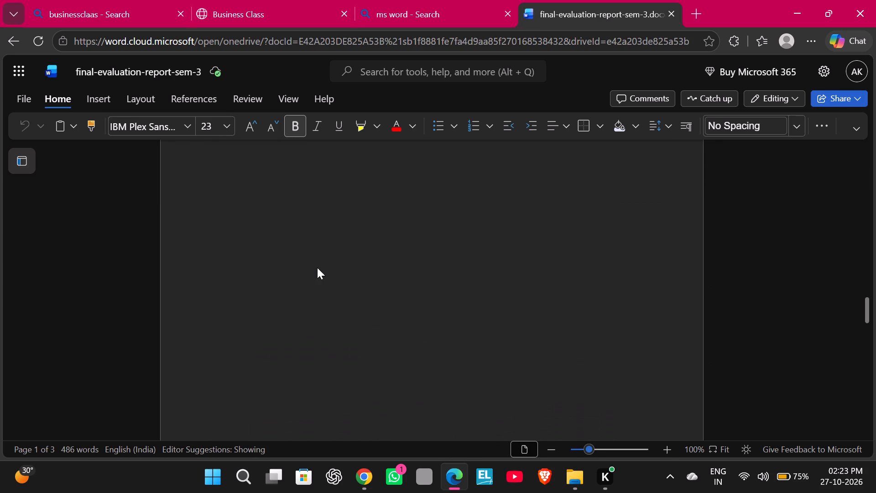
scroll(317, 267, "down", 3)
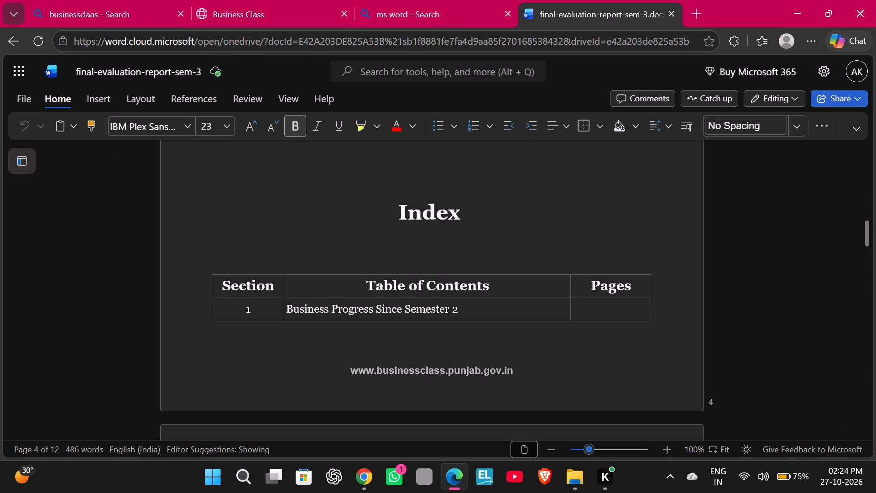
Return to the Word home page and reopen the document final-evaluation-report-sem-3.
left_click(17, 41)
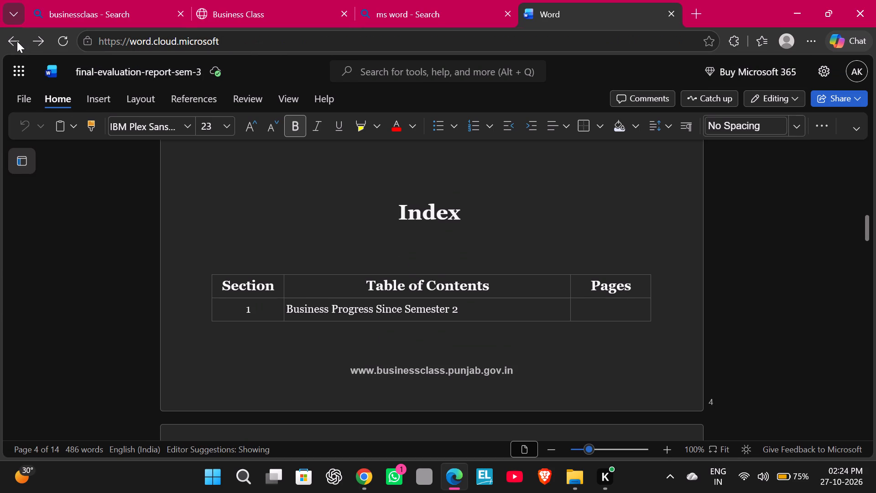
scroll(191, 255, "down", 1)
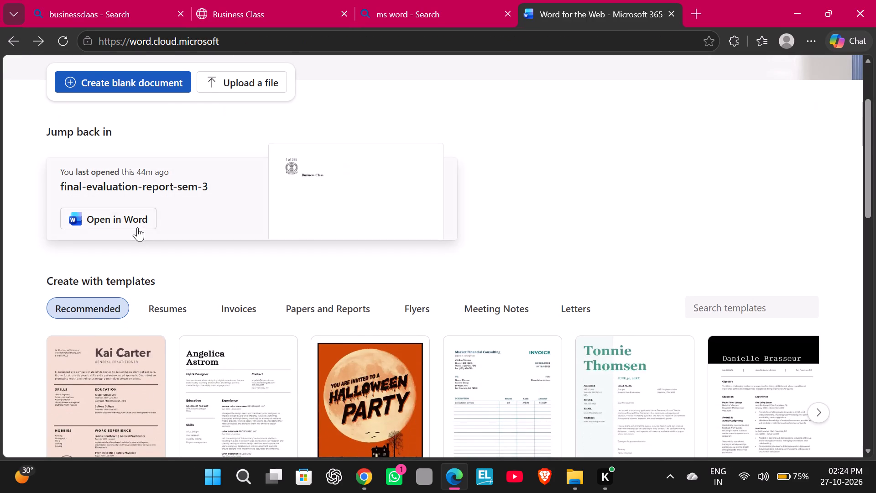
left_click(137, 227)
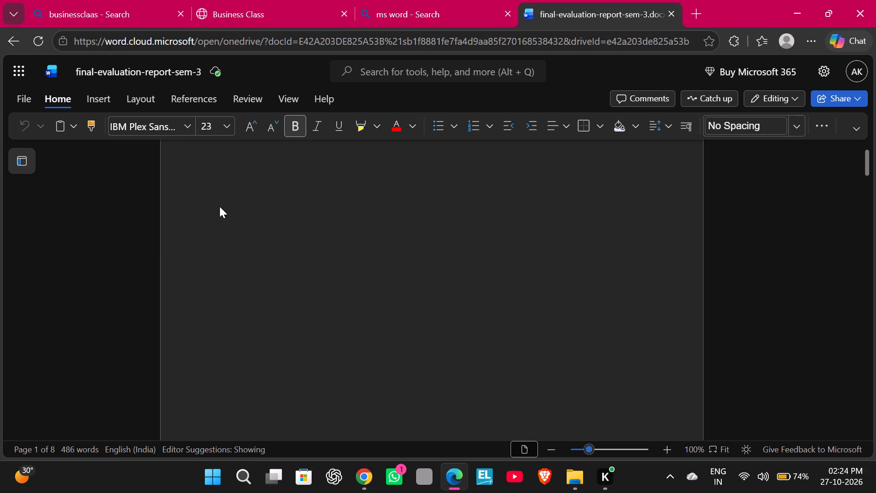
Review the Semester 3 project report from the title page through the index and section questions to the last page.
scroll(219, 206, "down", 1)
scroll(310, 243, "down", 1)
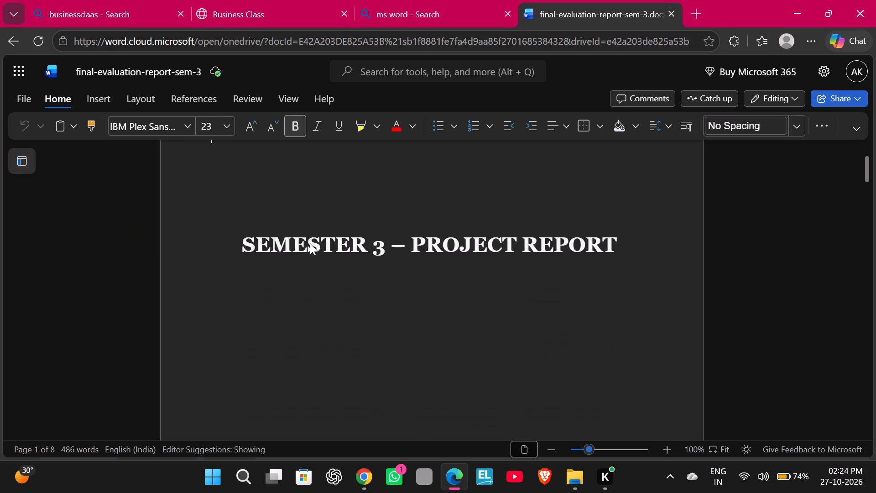
scroll(310, 243, "down", 3)
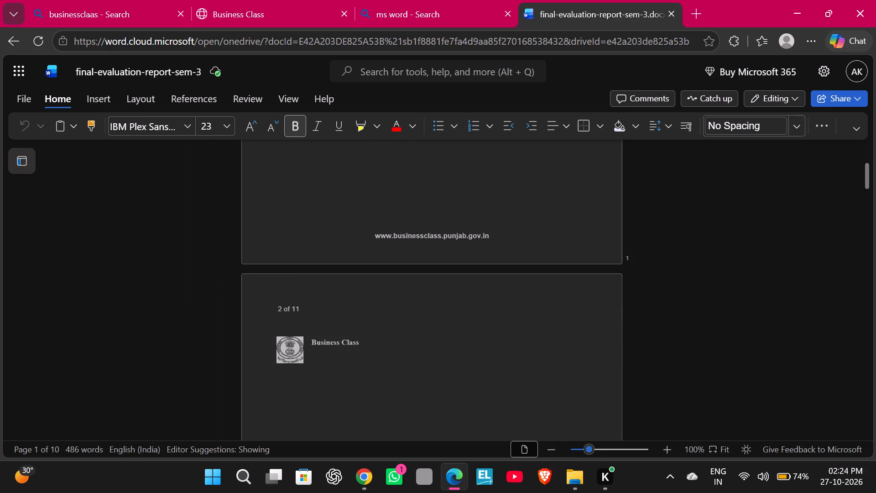
scroll(310, 243, "up", 3)
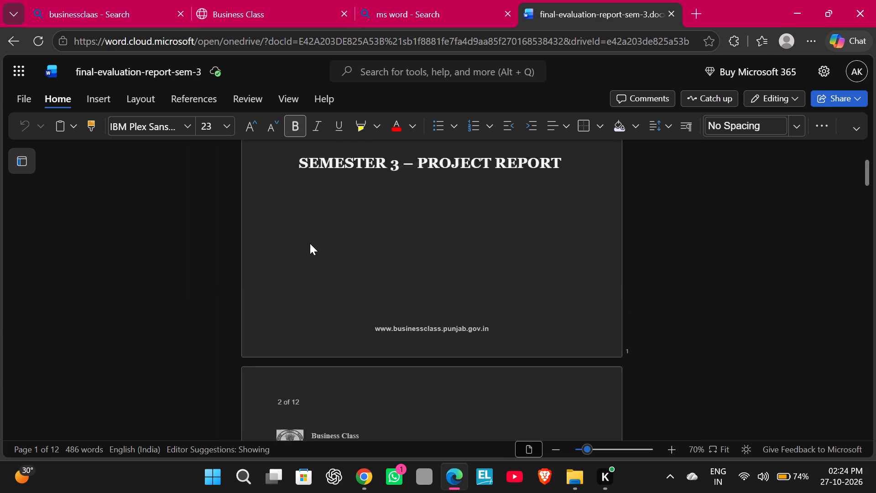
scroll(310, 243, "up", 2)
scroll(310, 243, "down", 4)
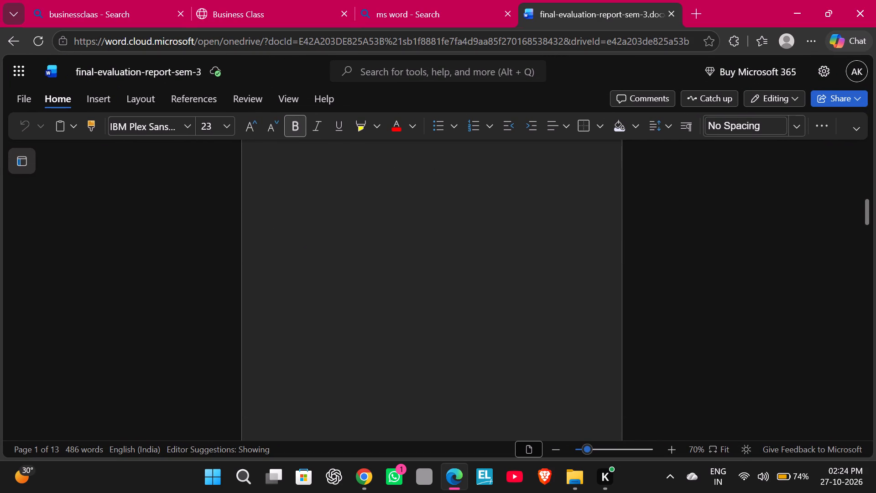
scroll(310, 243, "down", 3)
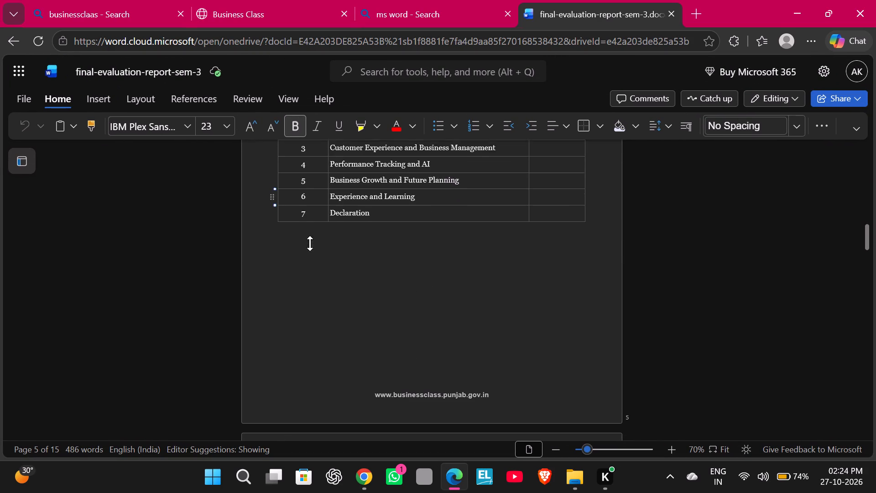
scroll(310, 243, "down", 3)
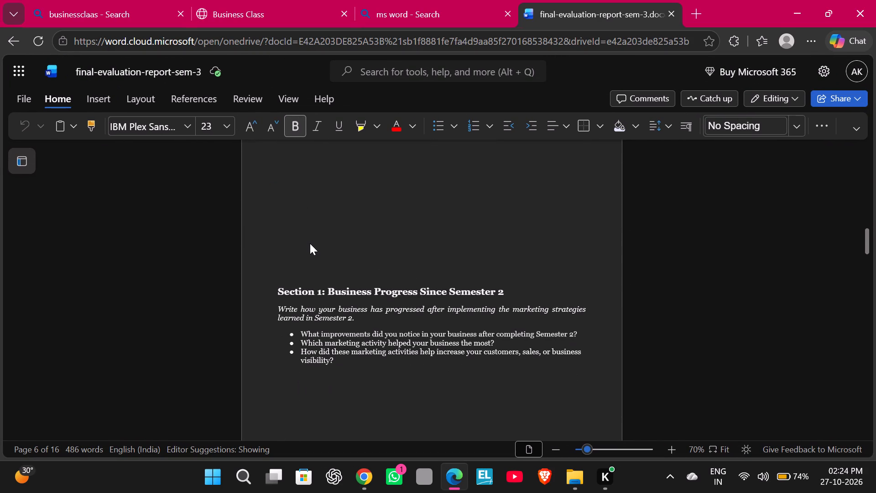
scroll(345, 422, "down", 1)
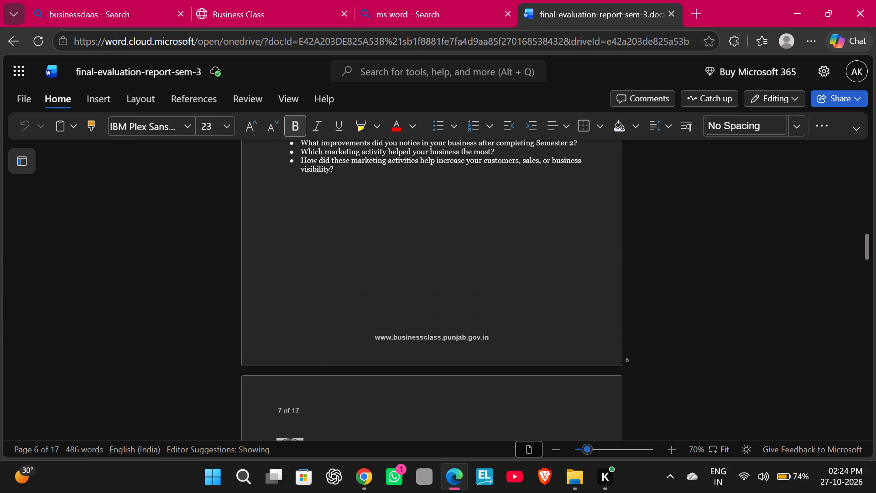
scroll(345, 422, "down", 1)
scroll(345, 422, "up", 3)
scroll(345, 422, "down", 6)
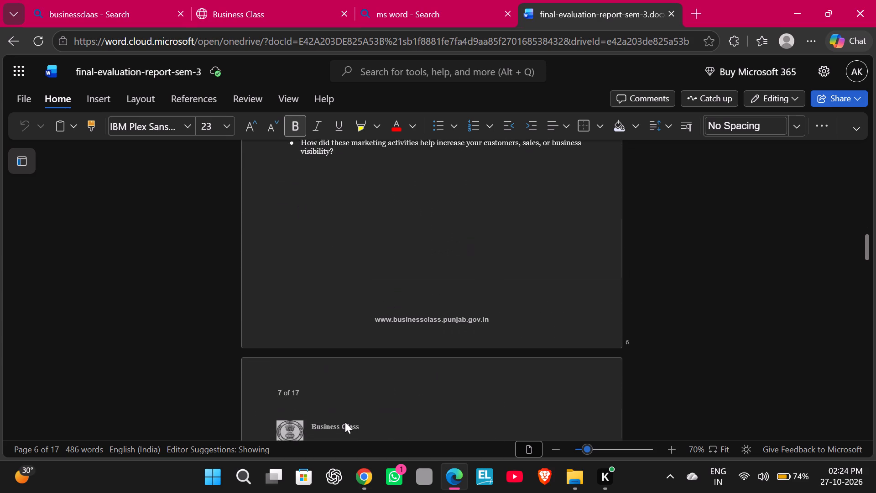
scroll(345, 422, "down", 12)
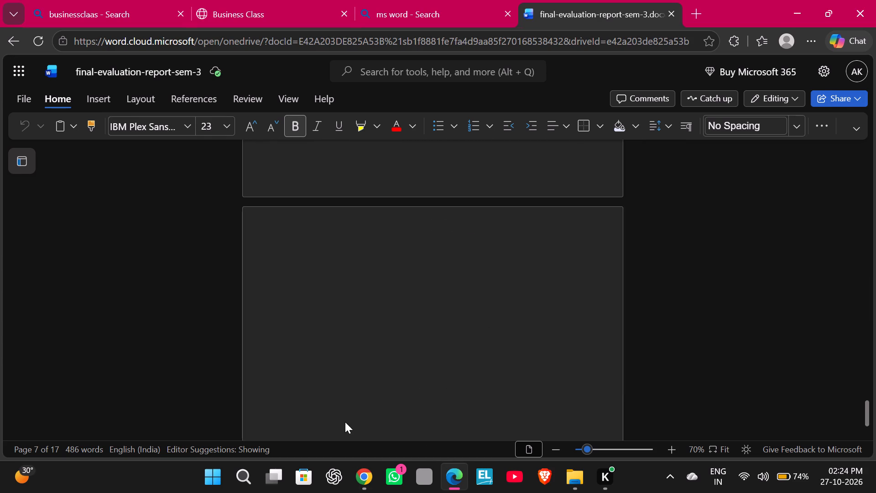
scroll(345, 422, "down", 4)
scroll(435, 274, "up", 2)
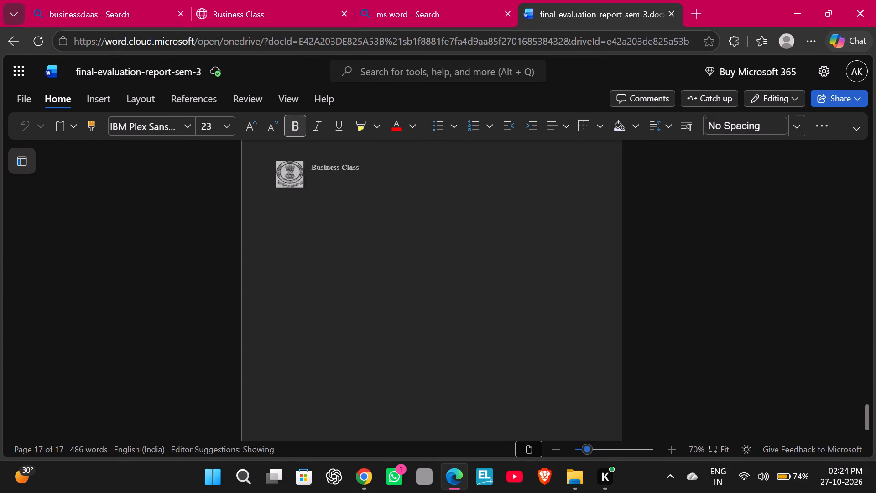
scroll(435, 274, "up", 2)
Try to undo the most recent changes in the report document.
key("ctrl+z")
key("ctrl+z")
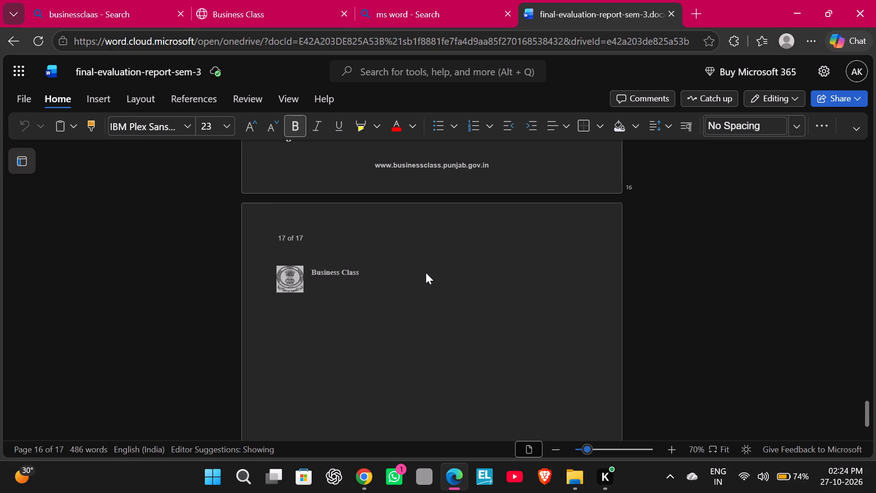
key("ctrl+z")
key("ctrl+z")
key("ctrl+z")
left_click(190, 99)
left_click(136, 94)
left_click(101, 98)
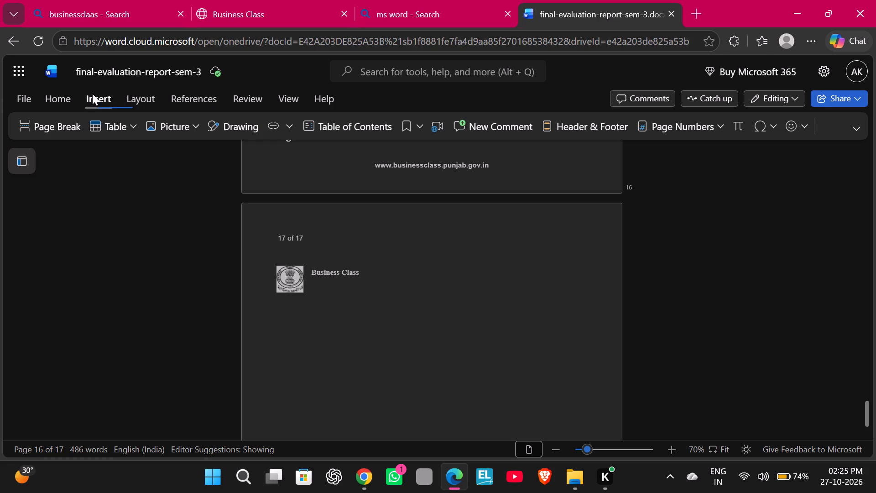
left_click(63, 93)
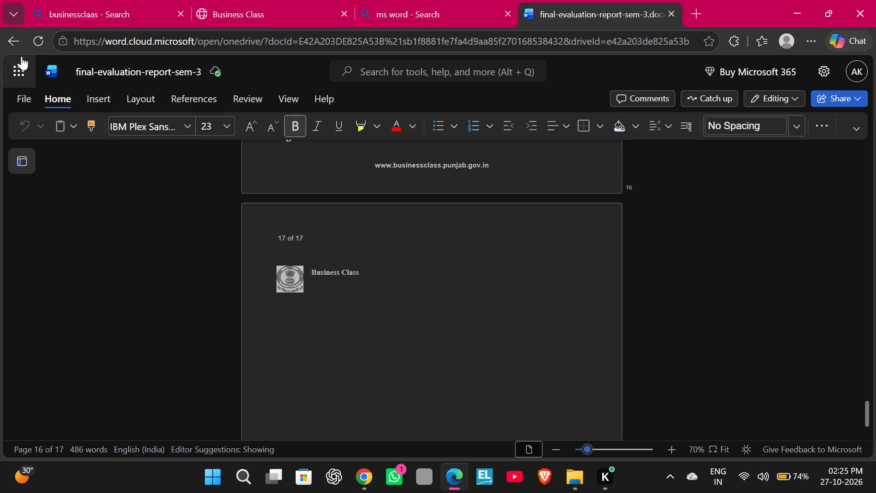
Return to the Word home page and upload final-evaluation-report-sem-3.docx from the Downloads folder to open it as a new copy.
left_click(14, 44)
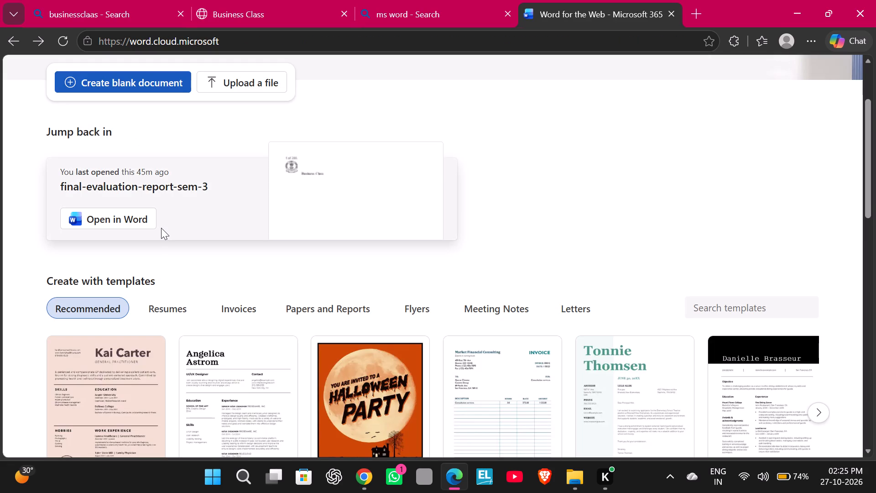
left_click(161, 228)
scroll(183, 154, "up", 1)
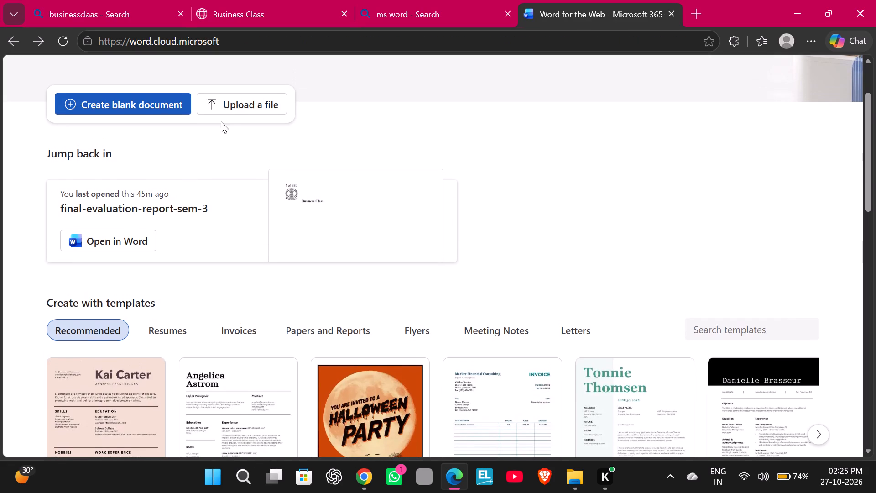
left_click(224, 109)
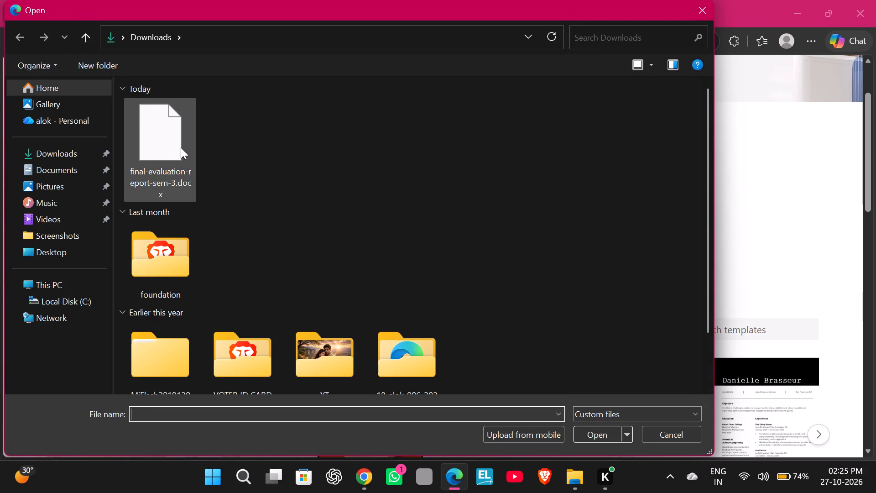
double_click(181, 147)
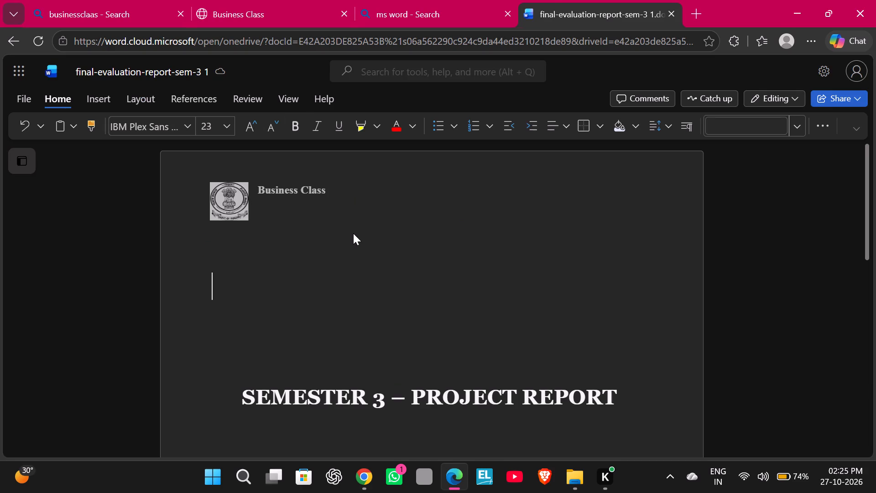
Look over the title page and the Student Details page of the newly uploaded report.
scroll(353, 233, "down", 3)
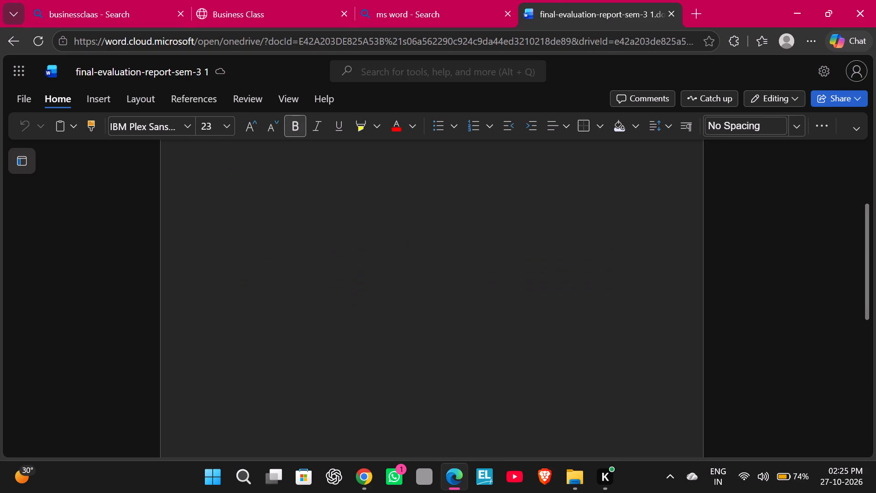
scroll(353, 233, "down", 3)
scroll(353, 233, "up", 1)
scroll(353, 233, "down", 3)
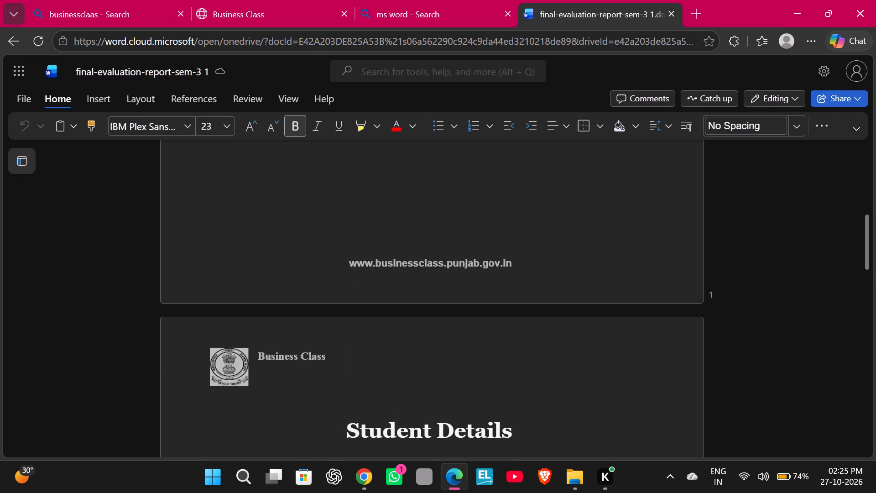
scroll(353, 233, "down", 2)
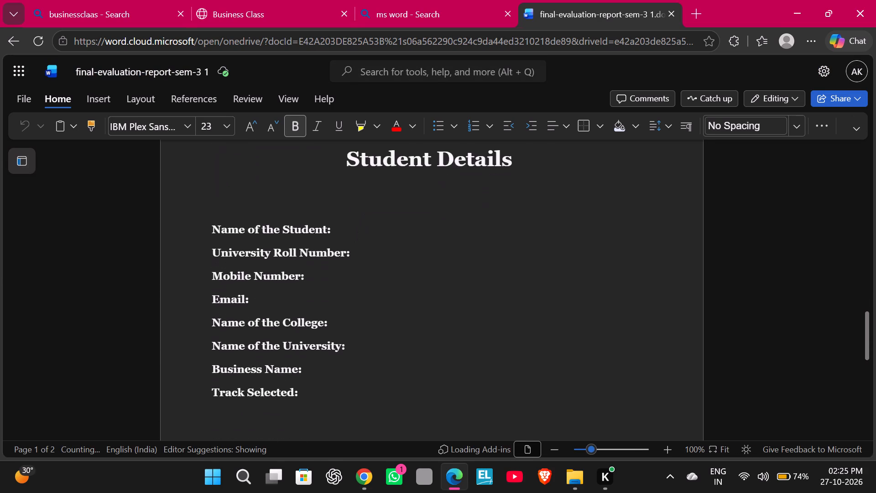
scroll(353, 233, "up", 4)
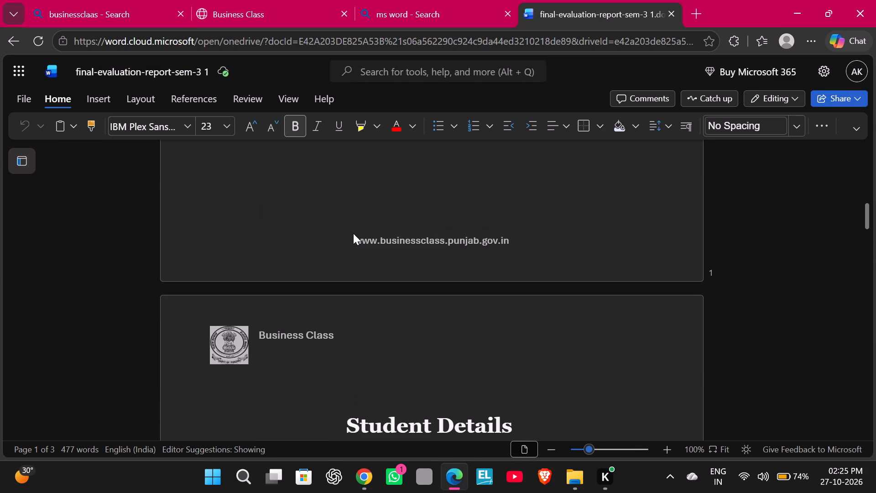
left_click(333, 217)
left_click(333, 217)
scroll(333, 217, "up", 1)
scroll(333, 217, "down", 1)
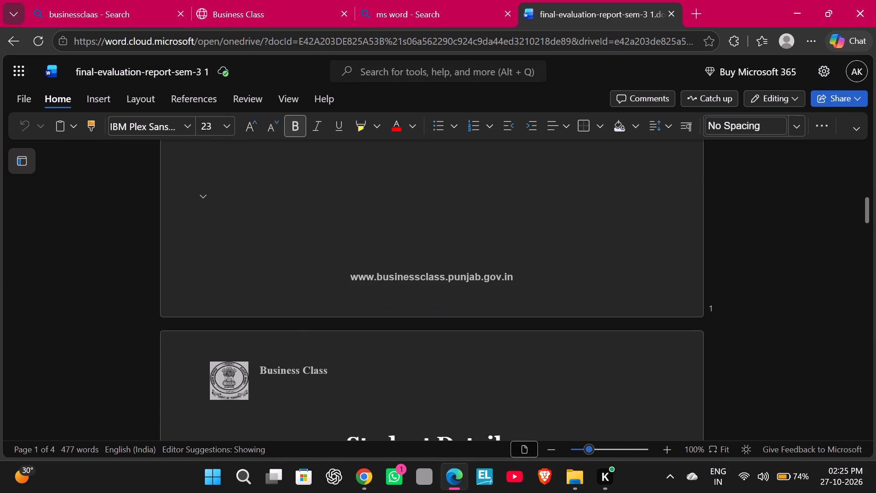
scroll(333, 217, "down", 1)
Check the instructions for adding a page in Chrome and insert two page breaks at the end of the report's title page.
left_click(333, 217)
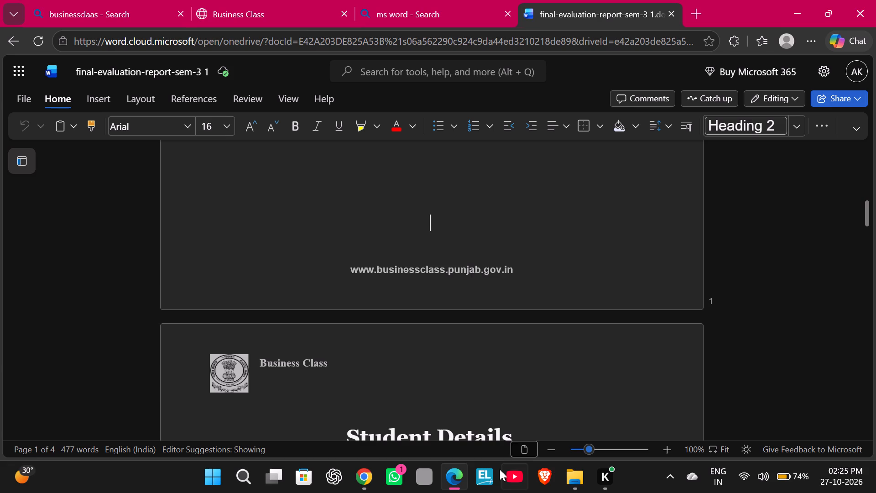
left_click(367, 471)
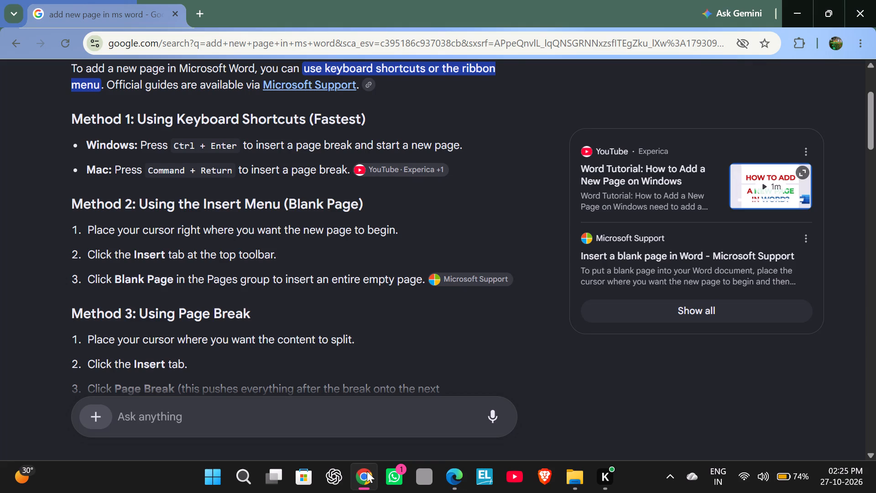
left_click(367, 471)
left_click(407, 241)
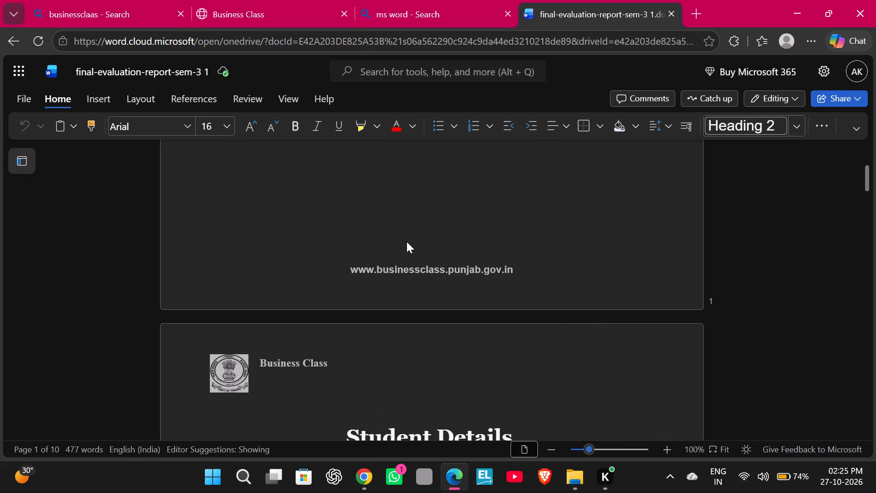
key("ctrl+Return")
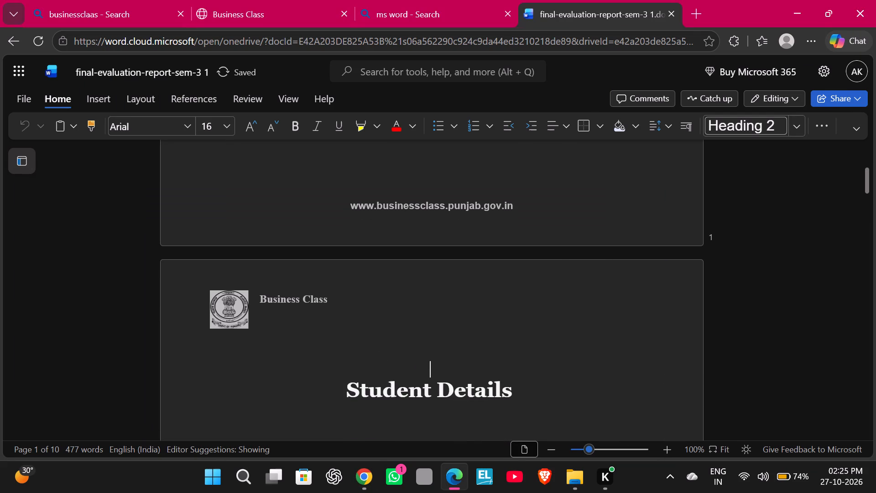
left_click(398, 234)
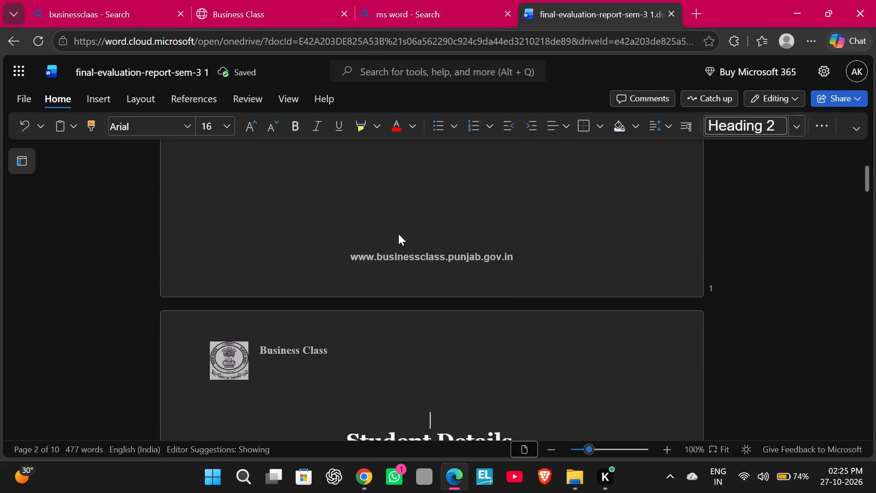
left_click(392, 229)
key("ctrl+Return")
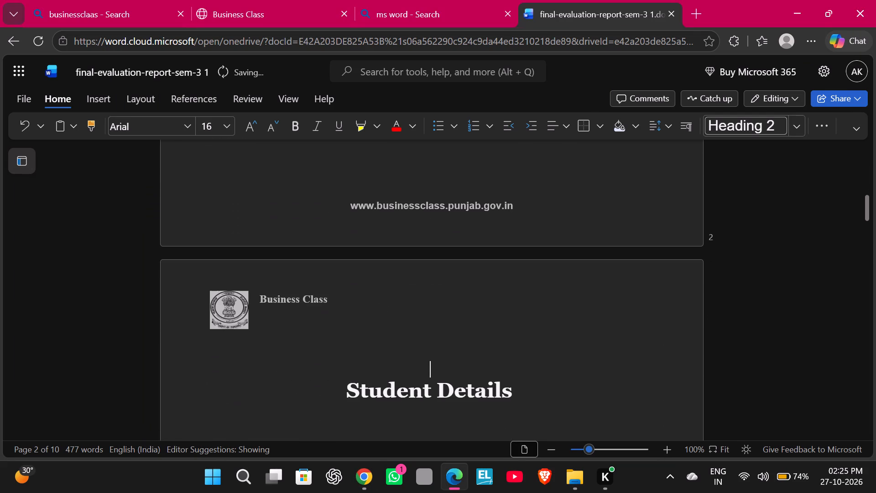
Review the report's layout from the title page through Student Details and the Index to the Section 1 heading.
scroll(392, 229, "down", 2)
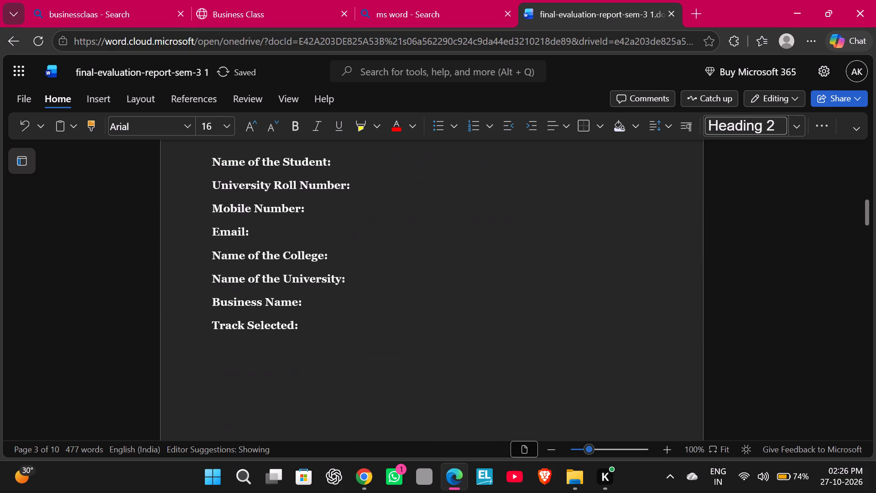
scroll(392, 229, "up", 4)
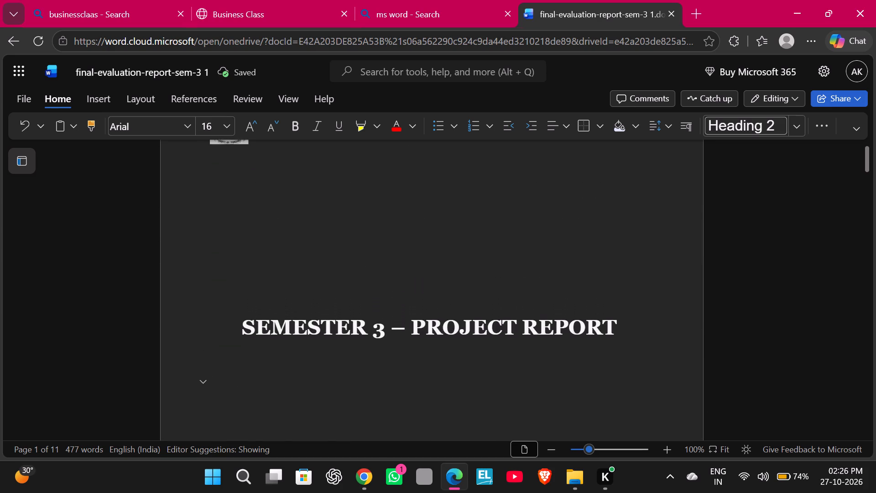
scroll(392, 229, "up", 2)
scroll(392, 229, "down", 3)
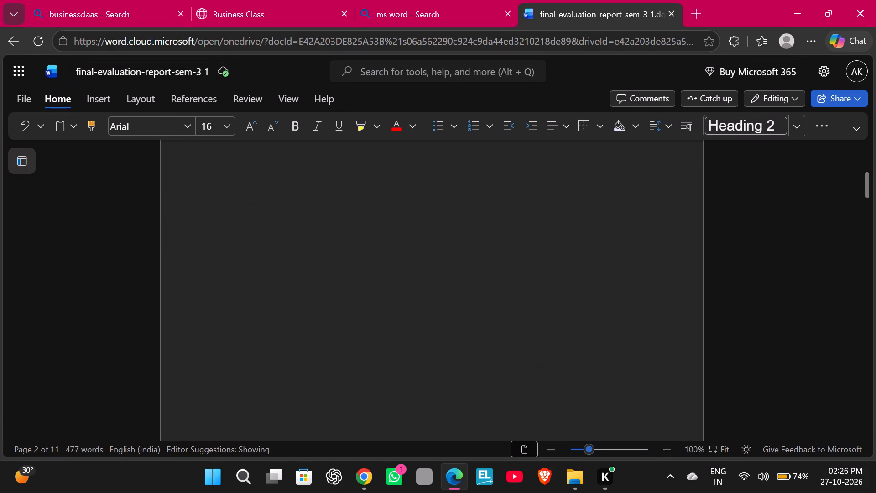
scroll(392, 229, "down", 6)
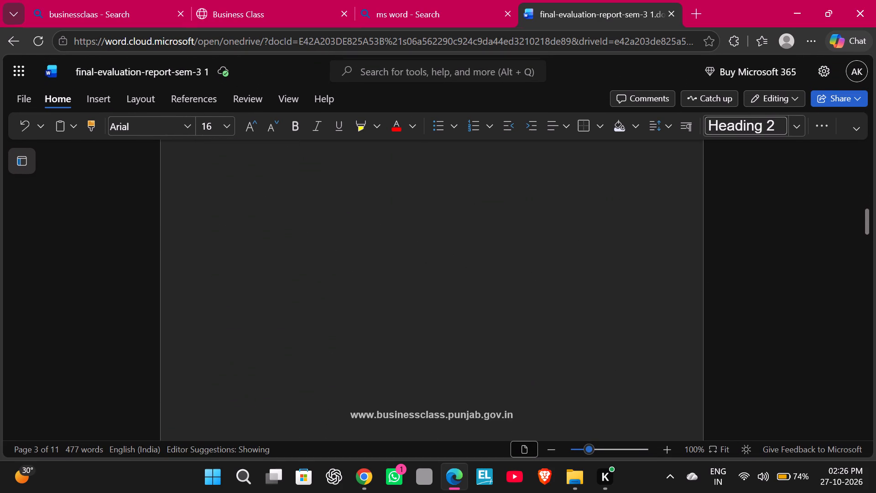
scroll(392, 229, "down", 4)
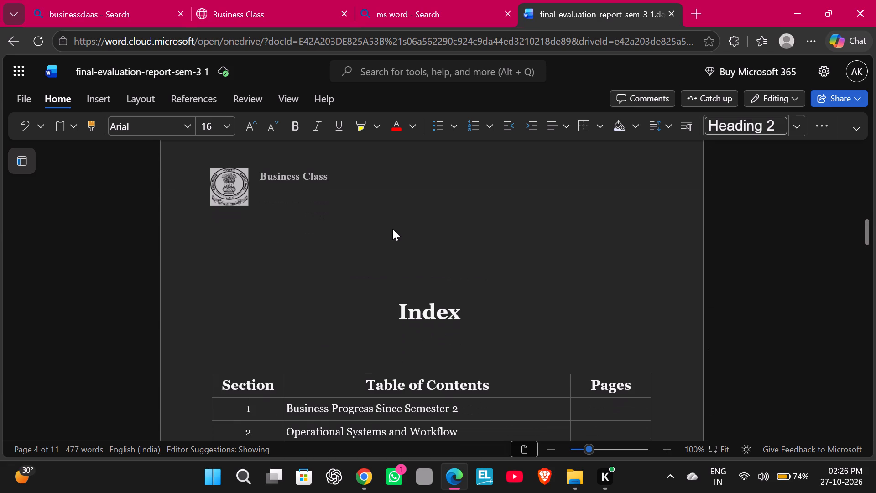
scroll(392, 229, "down", 1)
scroll(392, 229, "up", 3)
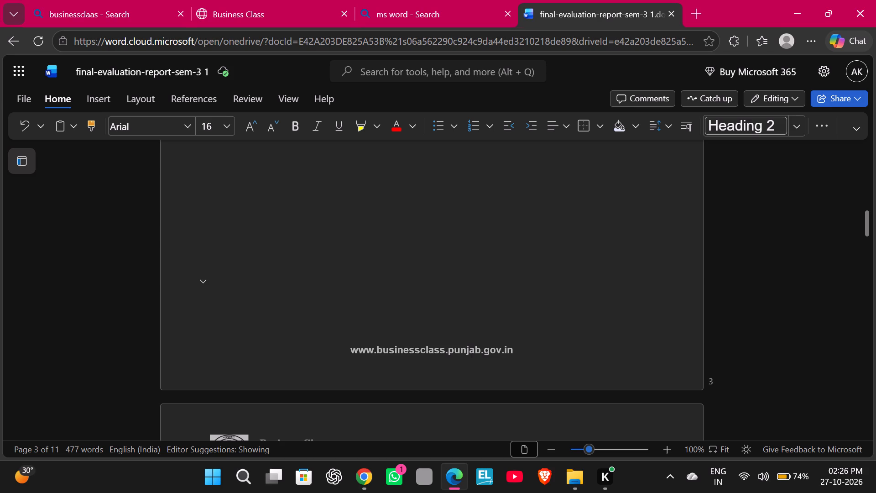
scroll(362, 253, "down", 2)
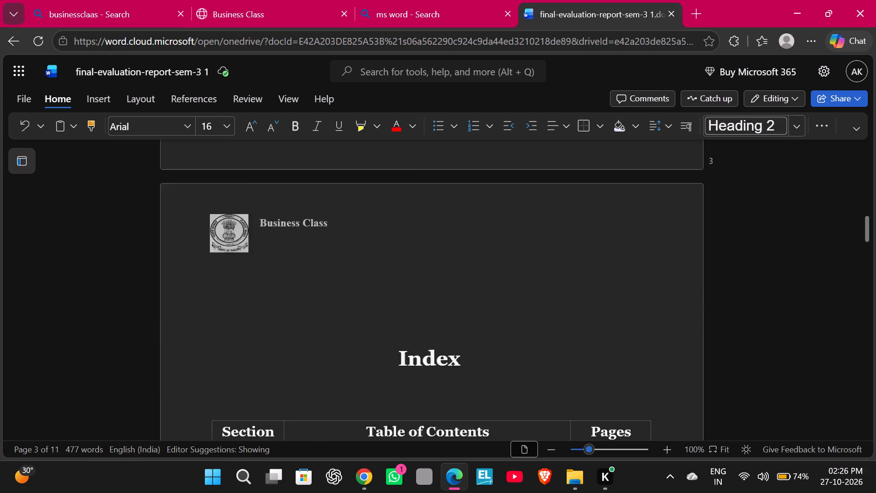
scroll(362, 253, "down", 2)
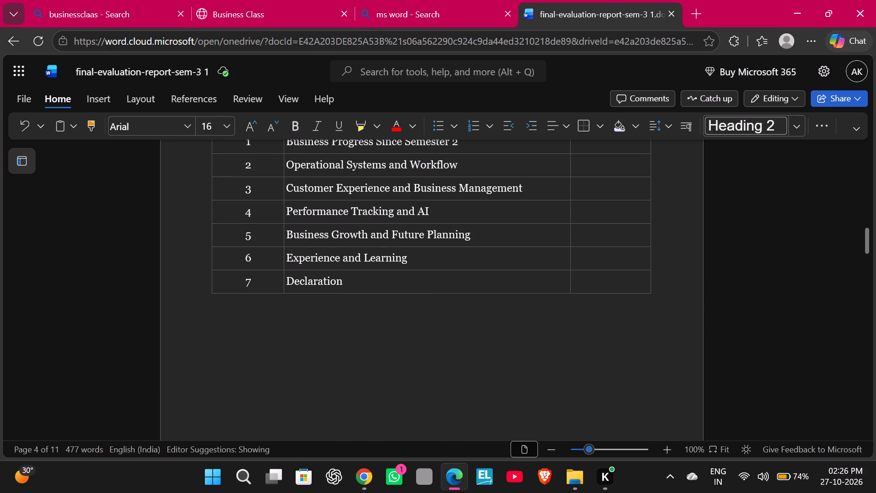
scroll(355, 273, "up", 2)
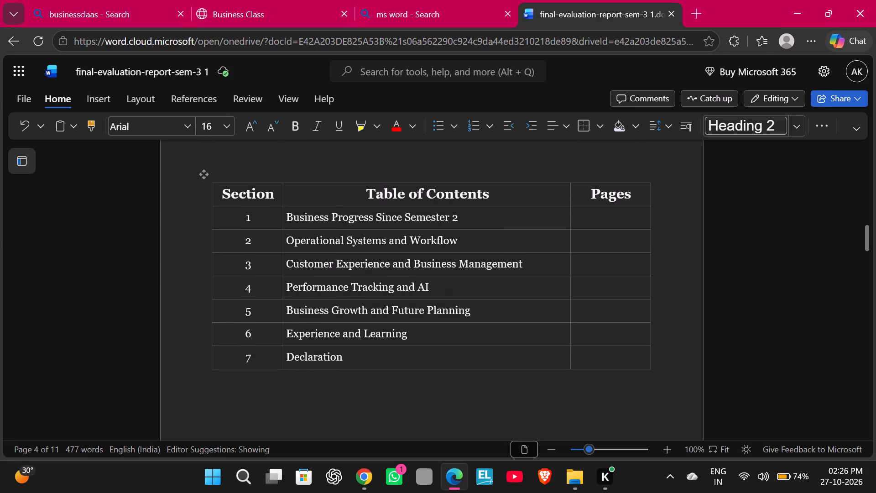
scroll(355, 273, "down", 3)
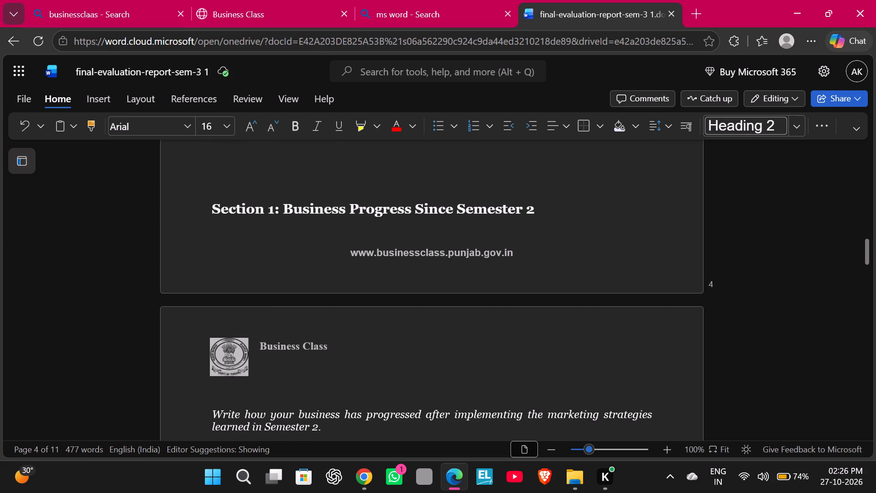
scroll(355, 273, "down", 4)
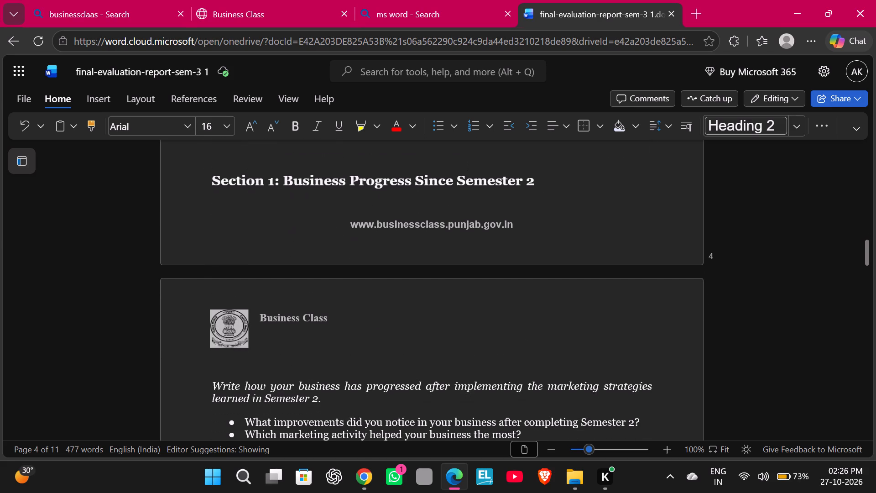
Insert spaces before the Section 1: Business Progress Since Semester 2 heading to push it to the top of the following page.
left_click(208, 178)
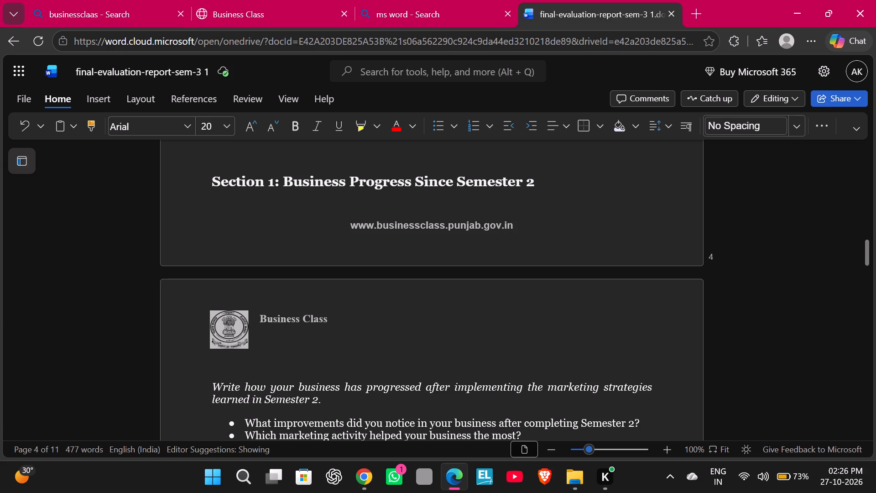
key("space")
key("space")
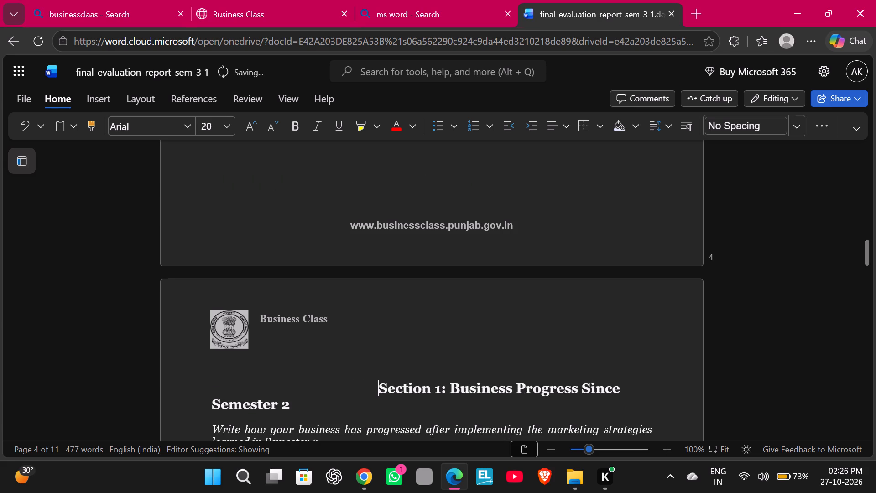
key("BackSpace")
key("BackSpace")
key("BackSpace")
key("BackSpace")
key("BackSpace")
key("BackSpace")
key("BackSpace")
key("BackSpace")
key("BackSpace")
key("BackSpace")
key("BackSpace")
key("BackSpace")
key("BackSpace")
key("BackSpace")
key("BackSpace")
key("BackSpace")
key("BackSpace")
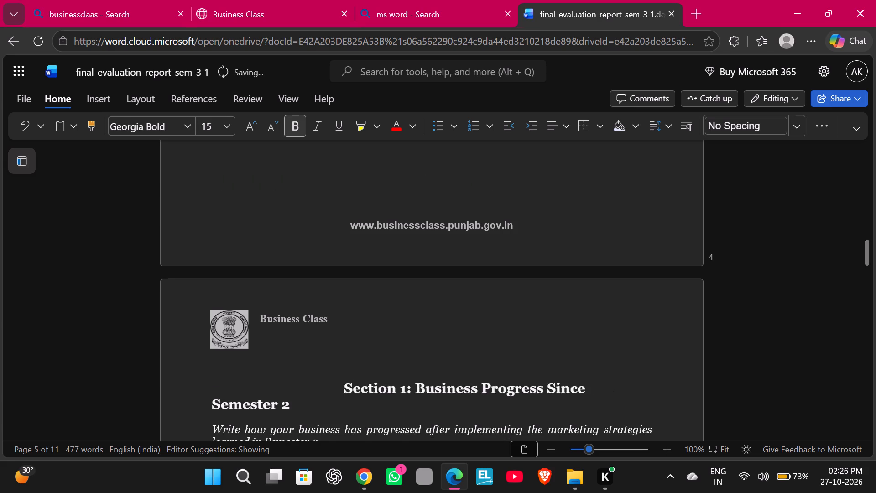
key("BackSpace")
key("BackSpace")
key("space")
key("space")
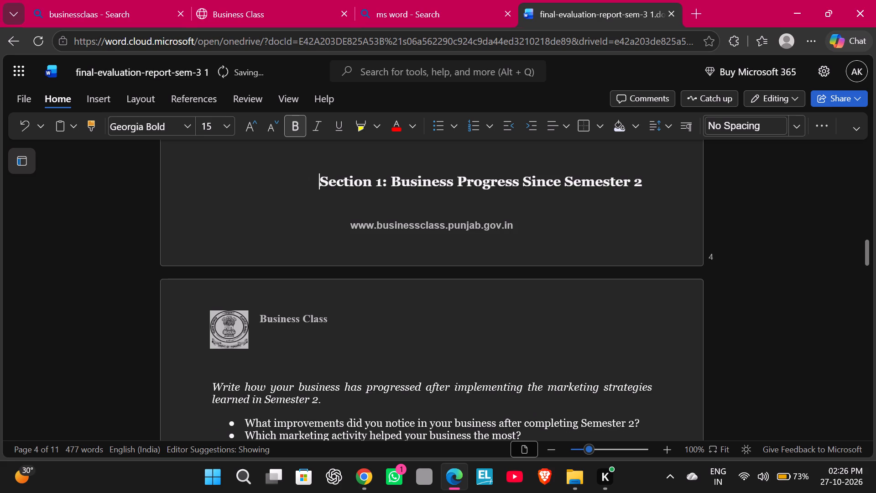
key("space")
key("space")
key("space")
key("BackSpace")
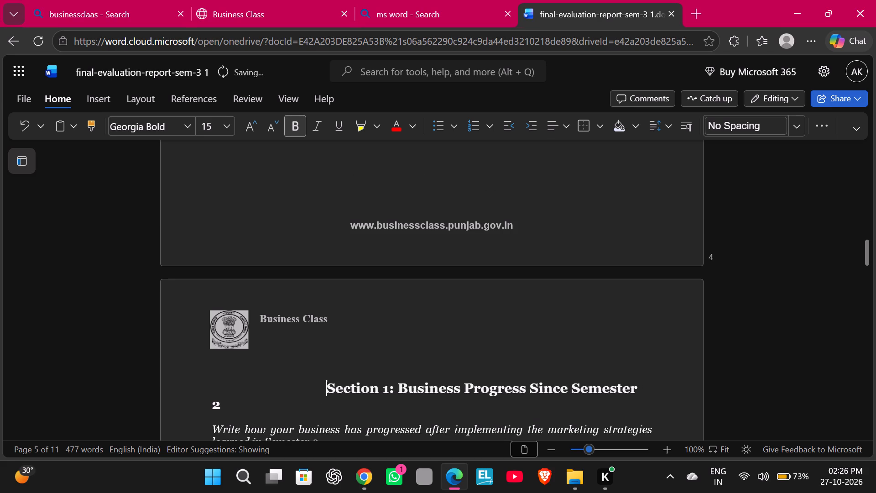
key("BackSpace")
key("space")
scroll(273, 217, "down", 2)
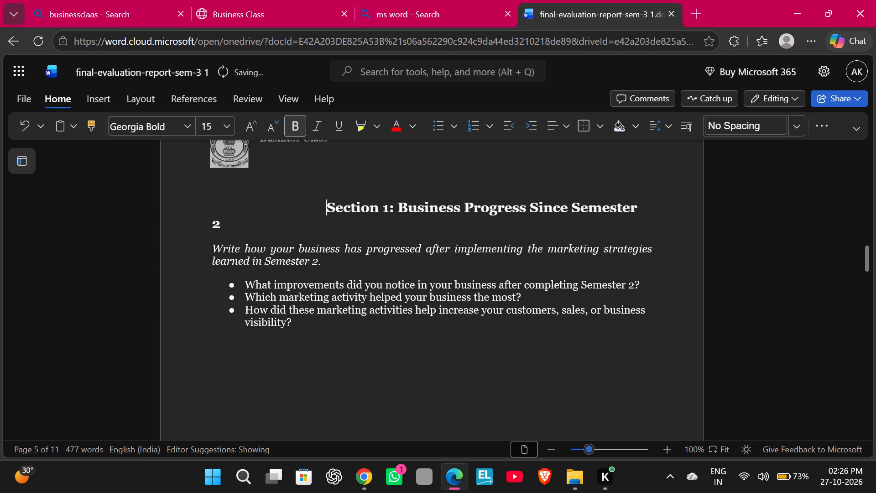
key("shift+s")
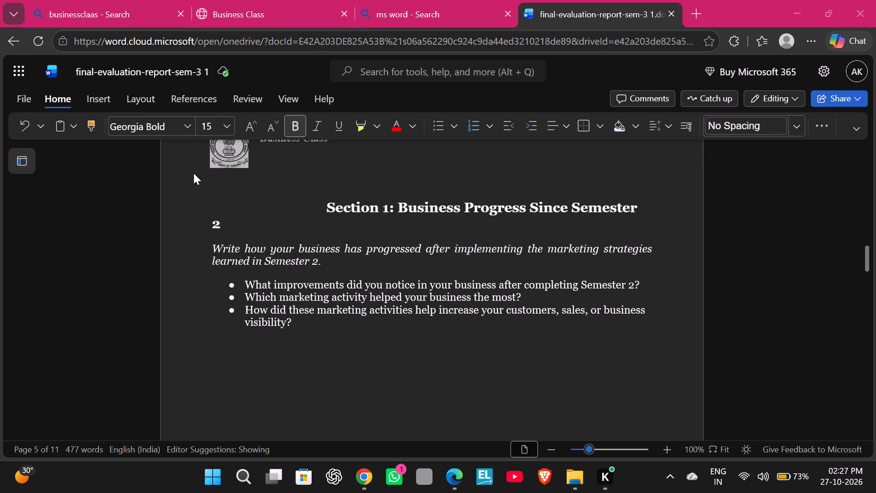
scroll(201, 187, "down", 1)
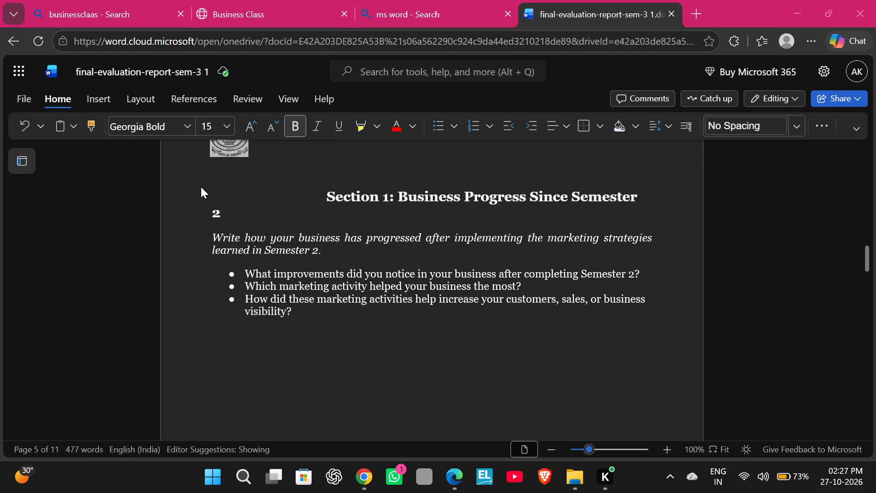
key("shift+super+s")
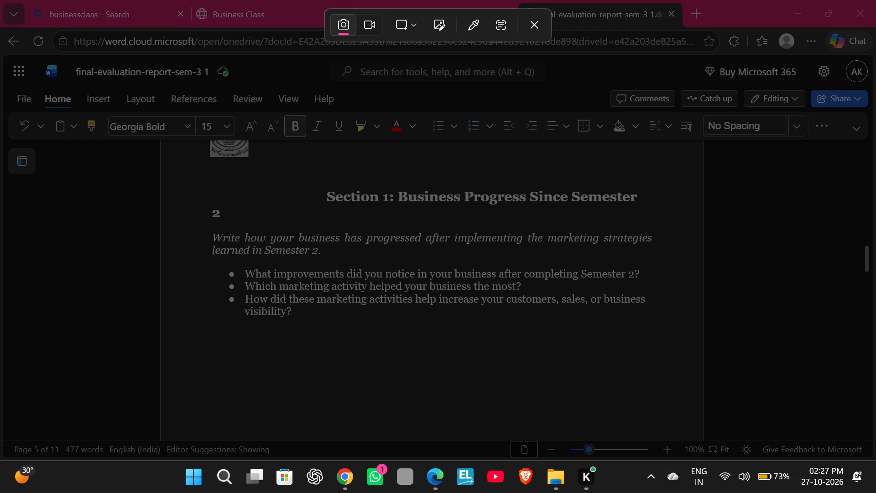
left_click_drag(189, 166, 856, 416)
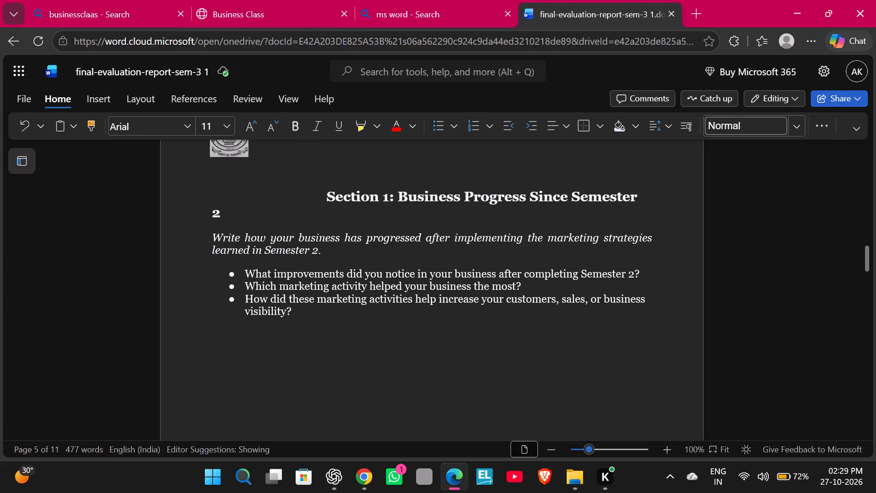
left_click_drag(243, 269, 322, 360)
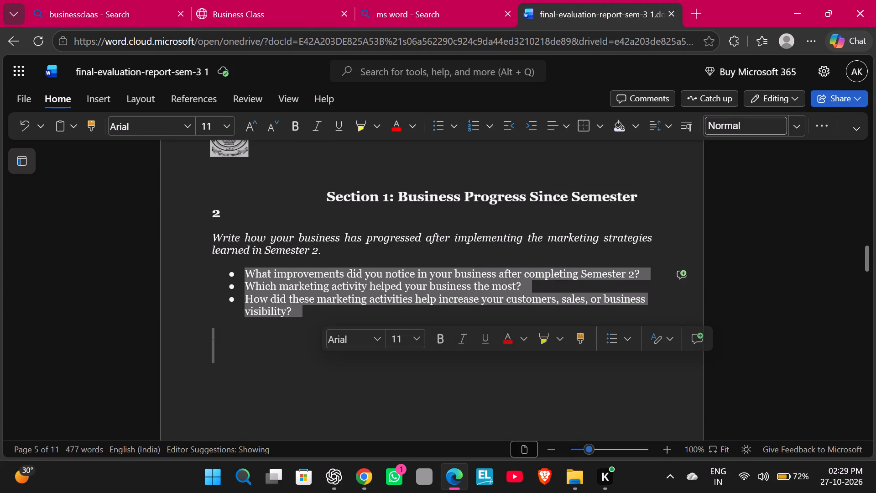
key("BackSpace")
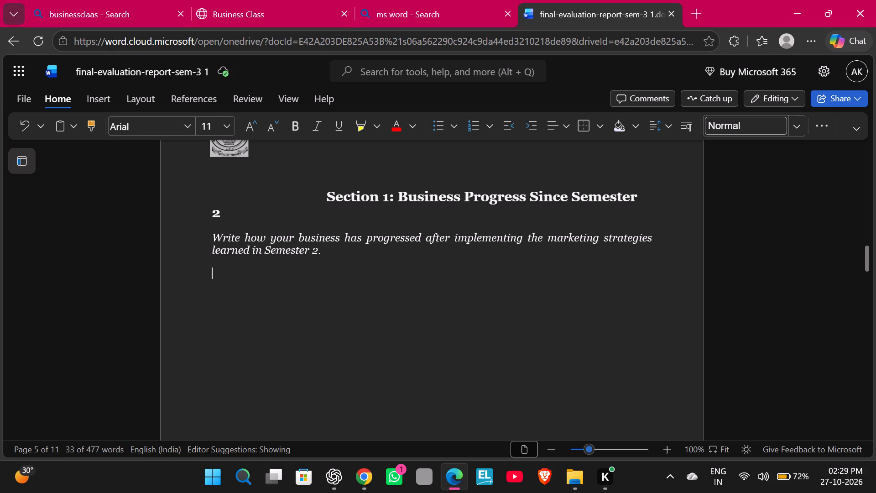
key("v")
key("BackSpace")
key("ctrl+v")
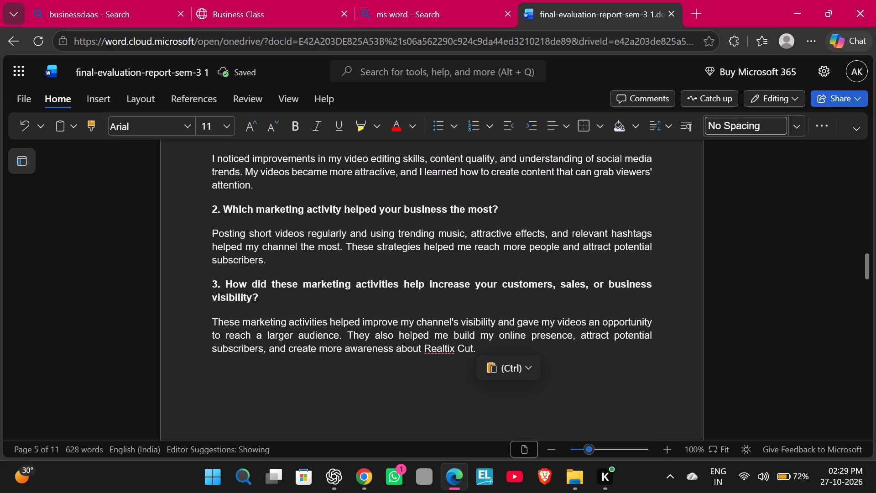
Delete the duplicate pasted heading "Section 1: Business Progress Since Semester 2" and its empty line below the italic instruction.
scroll(360, 294, "up", 2)
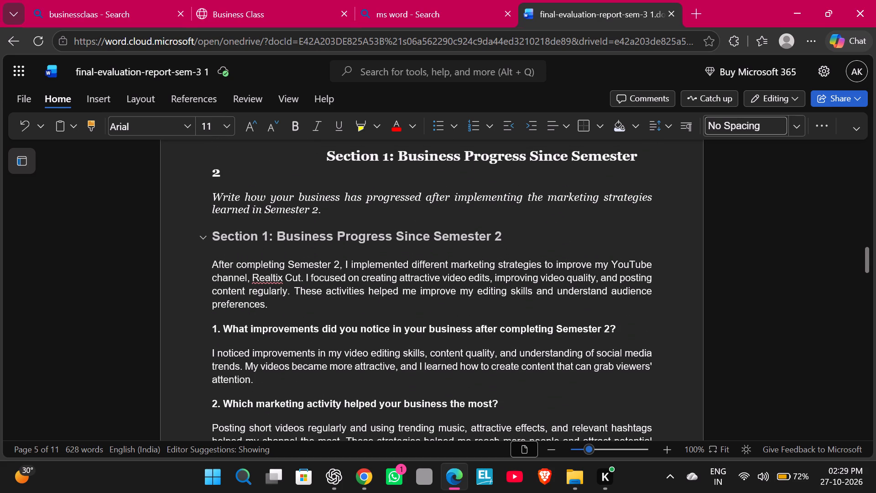
left_click_drag(215, 236, 497, 238)
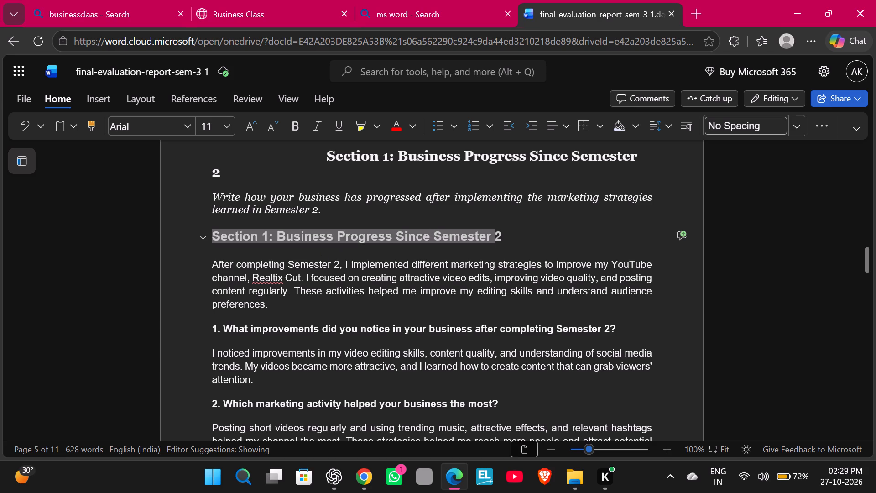
left_click_drag(497, 238, 506, 241)
key("BackSpace")
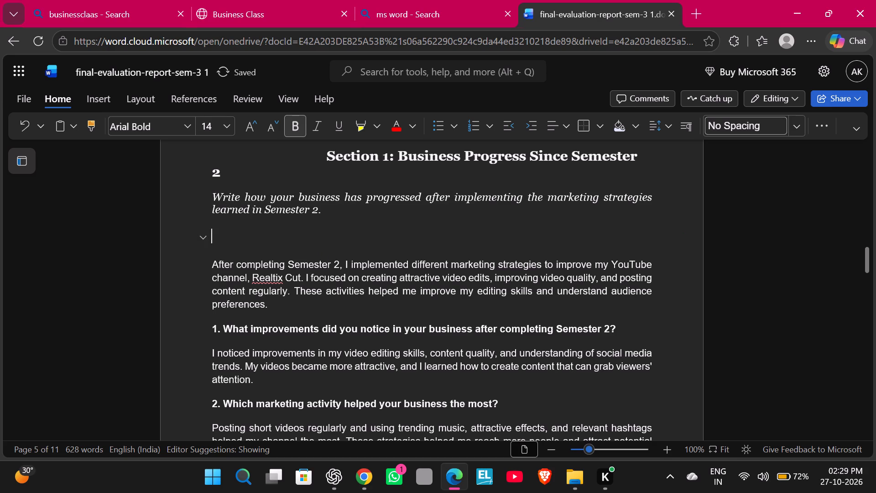
key("BackSpace")
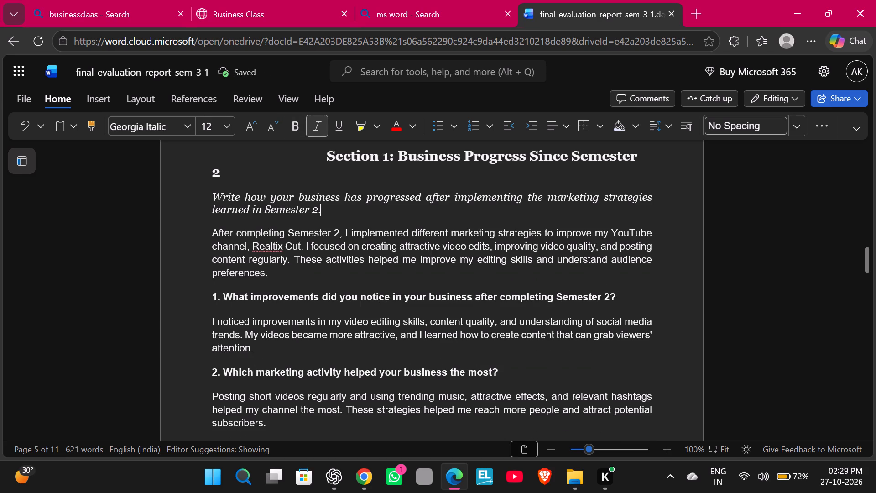
left_click(468, 205)
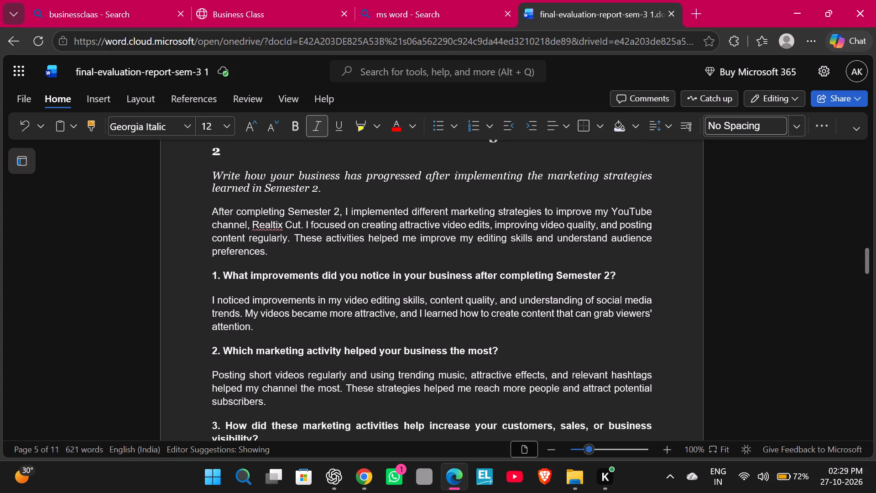
Delete the "2" that wraps onto a second line at the end of the original Section 1 heading.
scroll(443, 231, "up", 1)
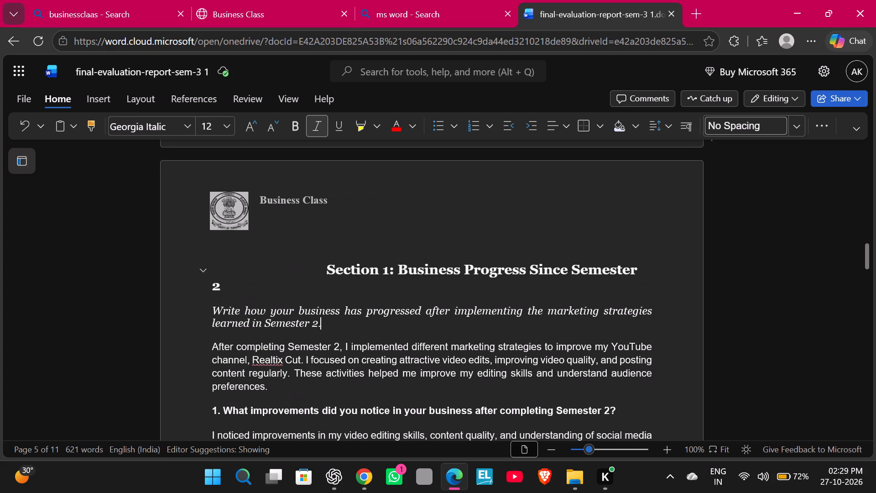
left_click(214, 290)
left_click(221, 290)
key("BackSpace")
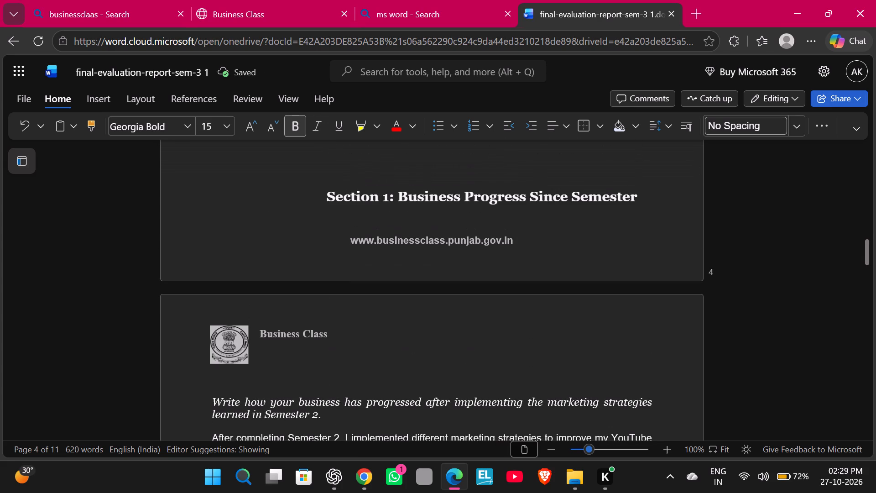
Add two spaces after and one space before the Section 1 heading to push it back to the top of page 5.
key("space")
key("space")
key("Left")
key("Left")
key("Left")
key("Left")
key("Left")
key("Left")
key("Left")
key("Left")
key("Left")
key("Left")
key("Left")
key("Left")
key("Left")
key("Left")
key("Left")
key("Left")
key("Left")
key("Left")
key("Left")
key("Left")
key("Left")
key("Left")
key("Left")
key("Left")
key("Left")
key("Left")
key("Left")
key("Left")
key("Left")
key("space")
scroll(221, 290, "down", 1)
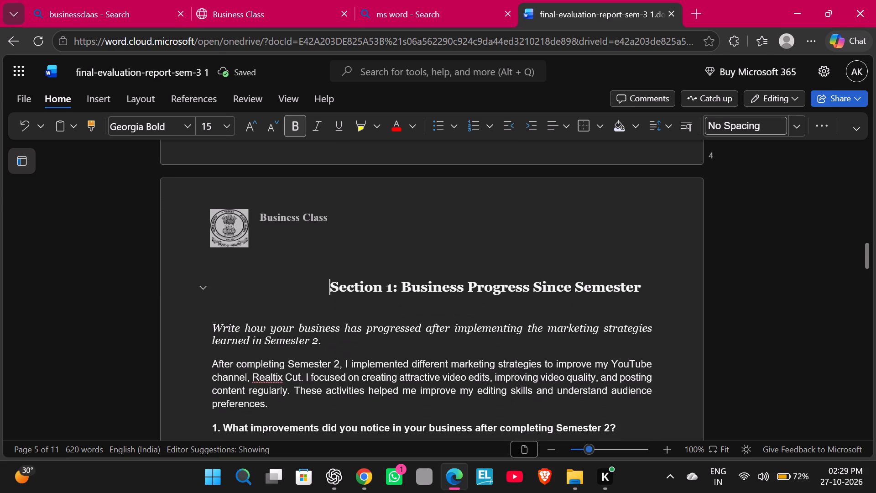
Insert a blank line after the answer to question 1 and another after the answer to question 2, and check the page.
scroll(221, 290, "down", 1)
scroll(268, 321, "down", 4)
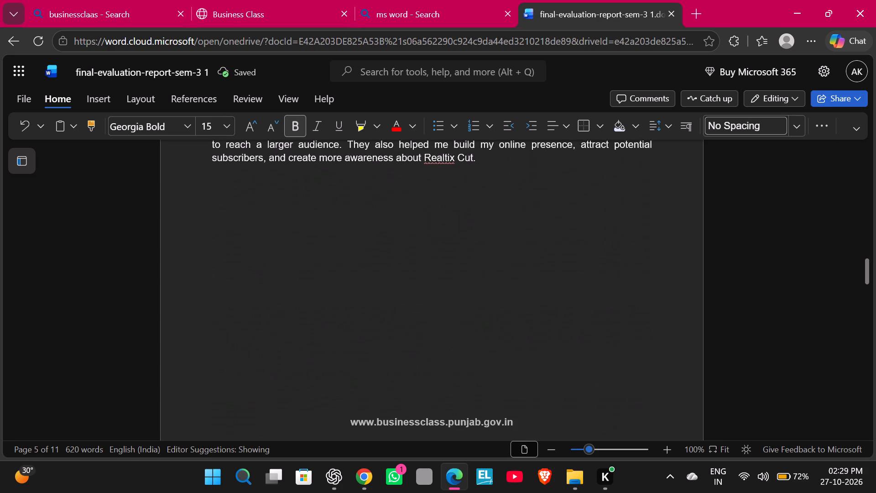
scroll(268, 321, "down", 2)
scroll(268, 321, "up", 5)
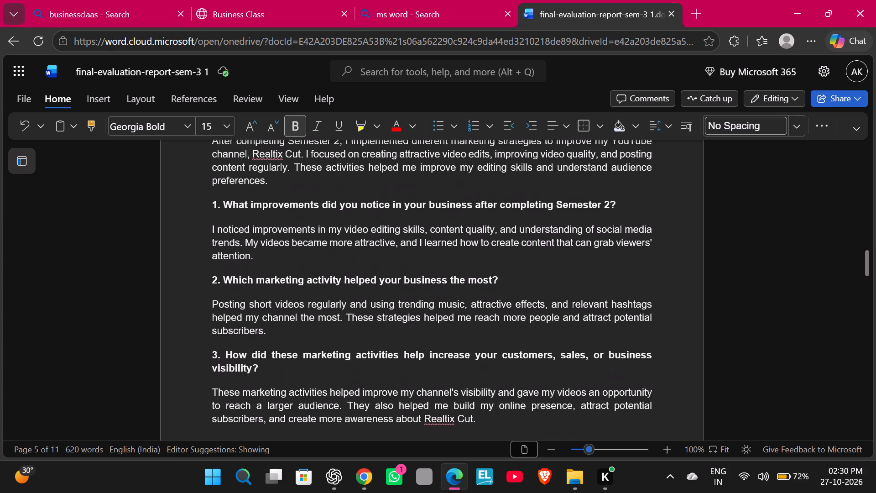
scroll(314, 243, "up", 1)
left_click(490, 294)
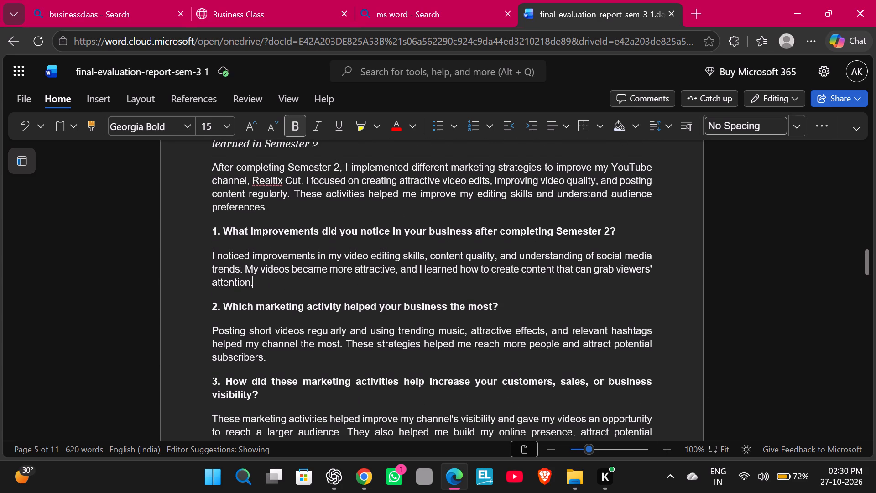
key("Return")
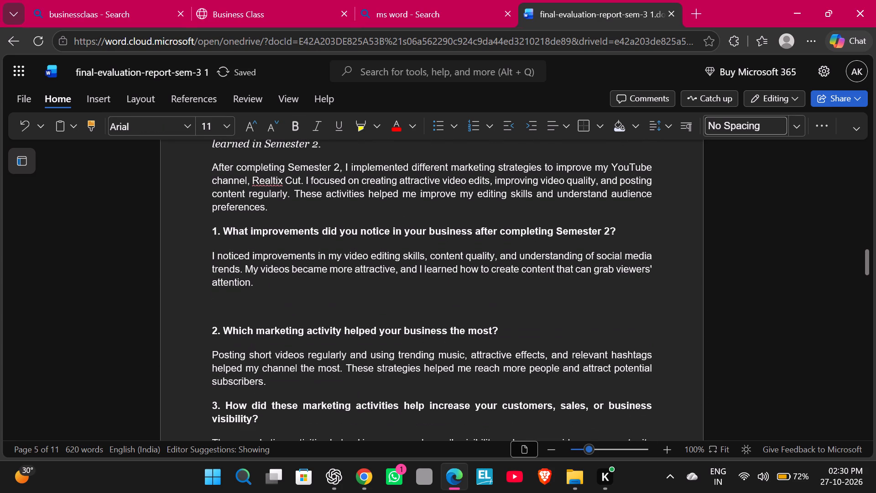
scroll(480, 289, "down", 2)
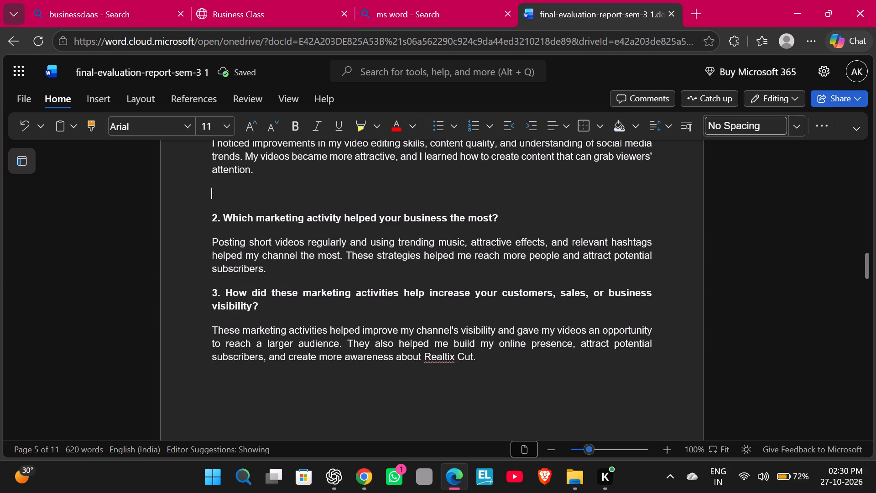
left_click(451, 284)
left_click(448, 278)
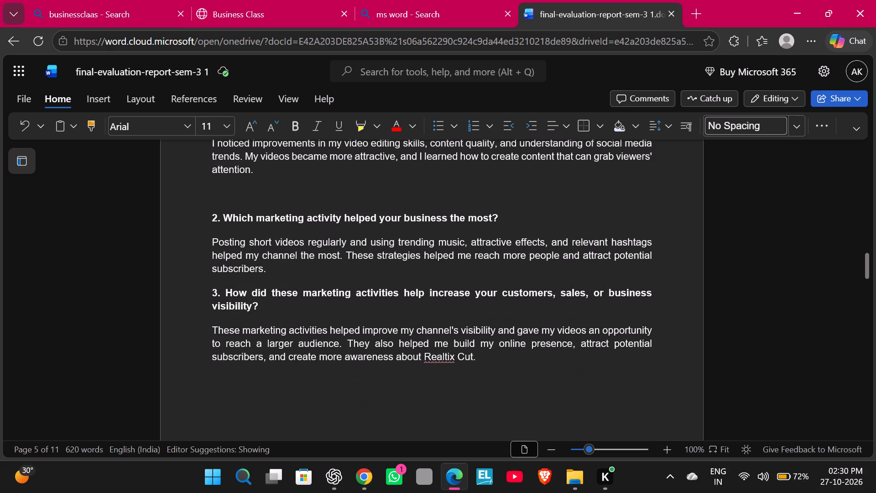
key("Return")
scroll(448, 278, "down", 1)
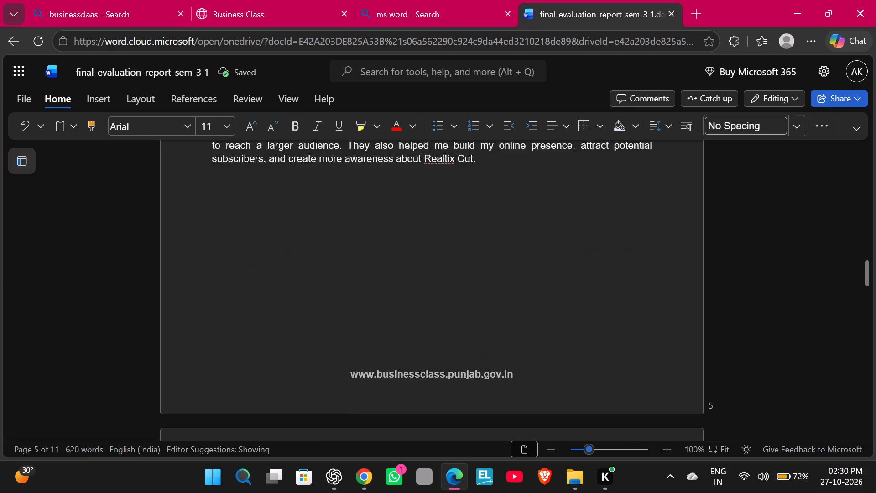
scroll(448, 278, "down", 1)
scroll(448, 278, "up", 5)
scroll(448, 278, "down", 1)
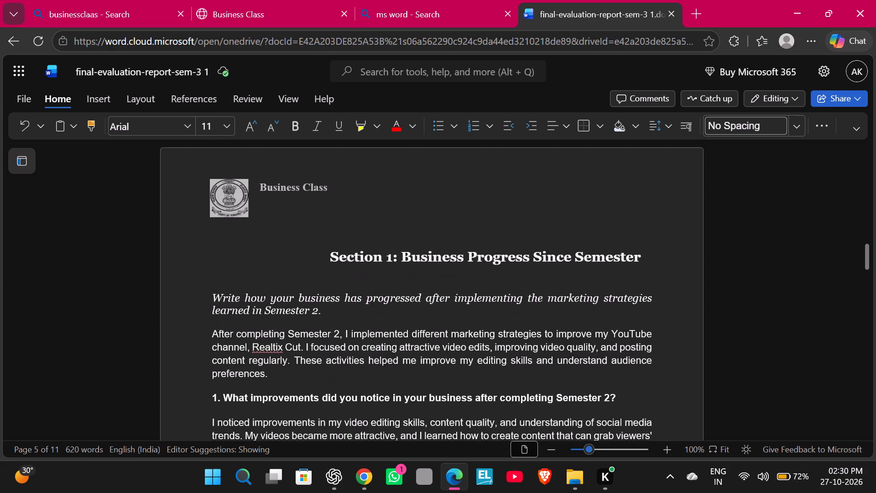
Capture a screenshot of the Section 2 heading, its italic instruction, the three questions and the document-links note on page 6.
scroll(448, 278, "down", 1)
scroll(501, 204, "down", 1)
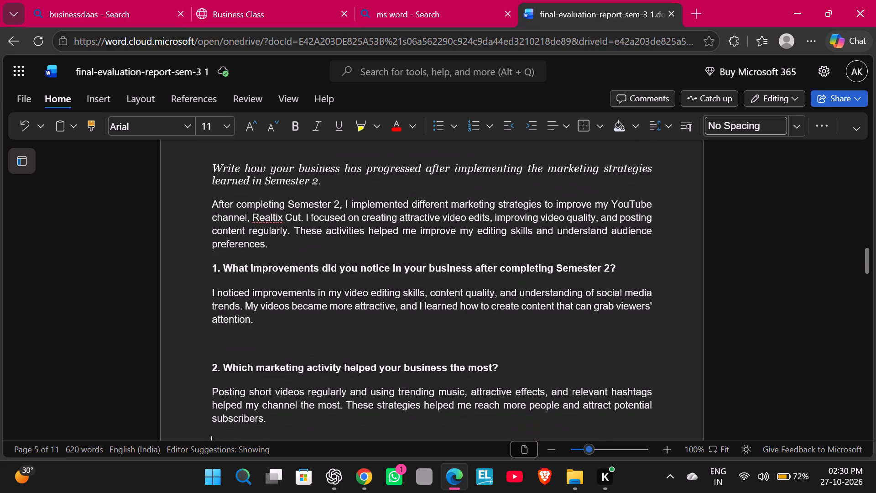
scroll(501, 204, "down", 1)
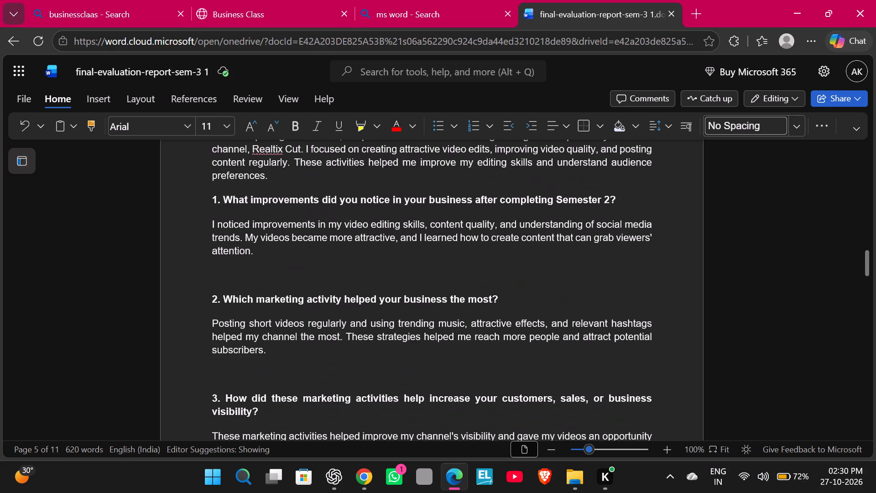
scroll(501, 204, "down", 2)
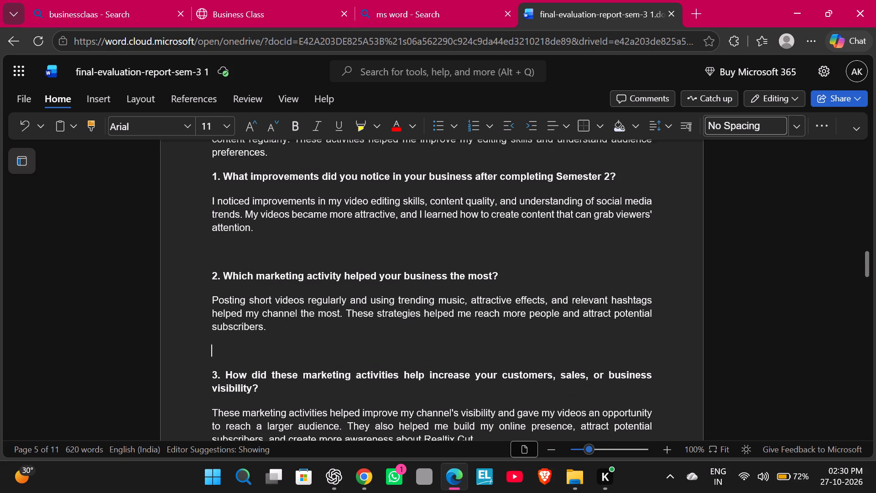
scroll(501, 204, "down", 3)
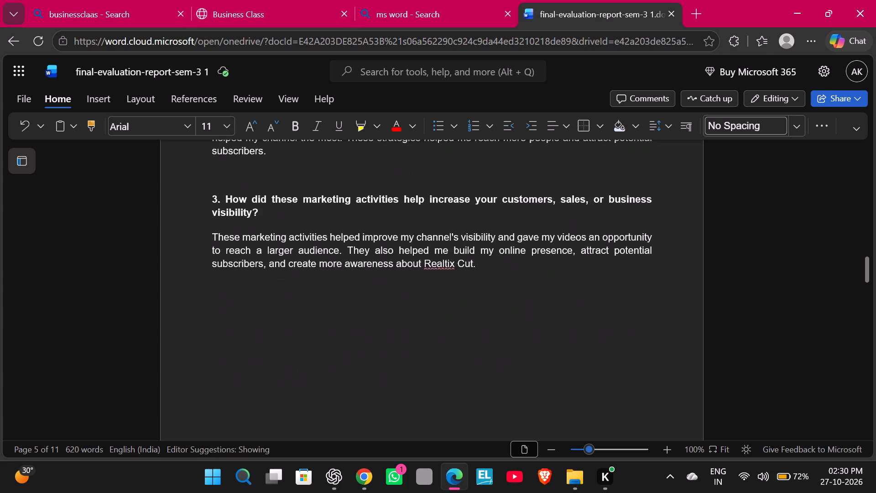
scroll(501, 204, "down", 4)
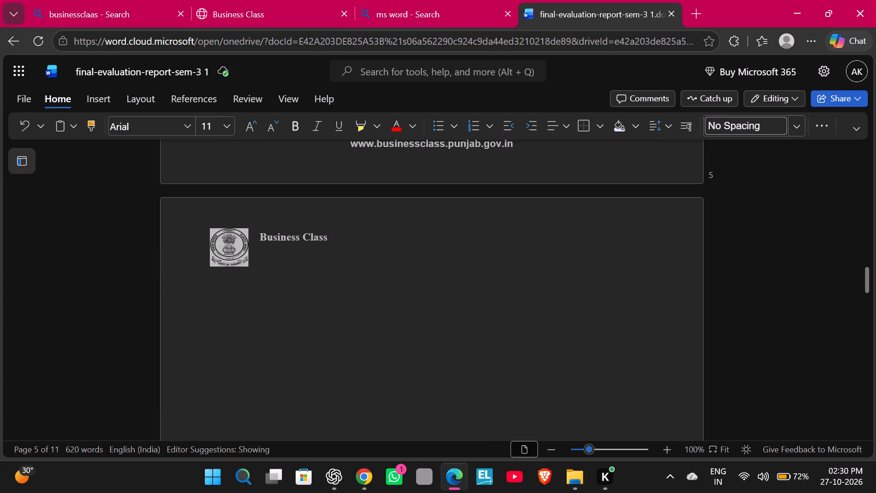
scroll(501, 204, "down", 3)
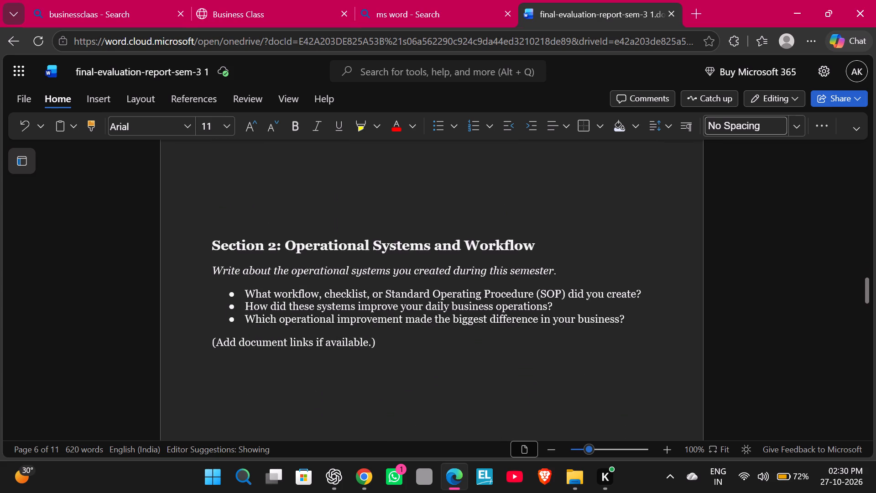
scroll(501, 204, "down", 2)
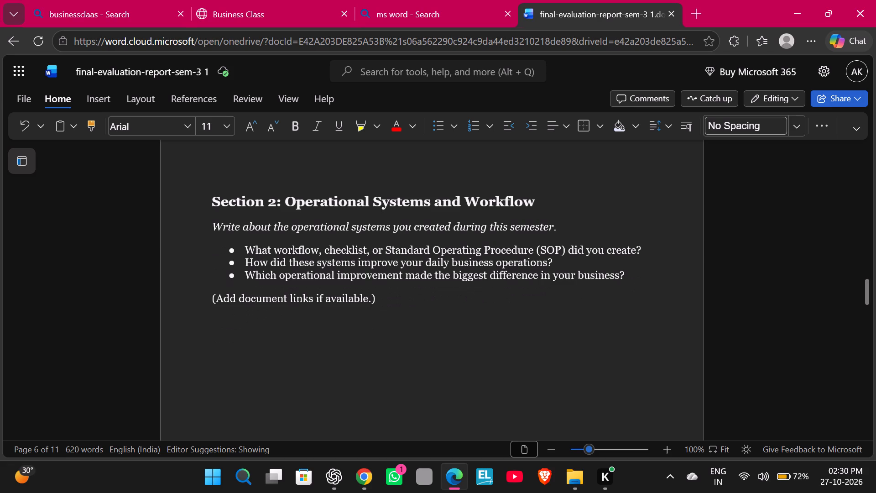
key("shift+super+s")
left_click_drag(179, 162, 740, 335)
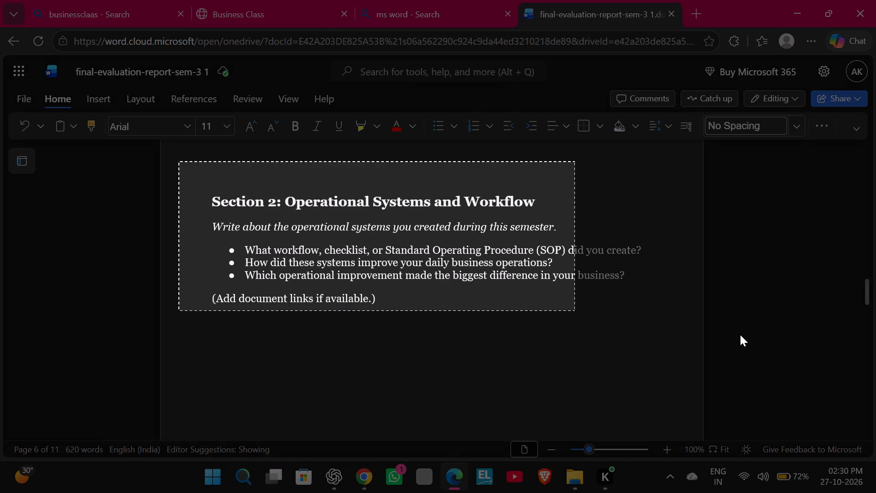
left_click_drag(740, 335, 761, 399)
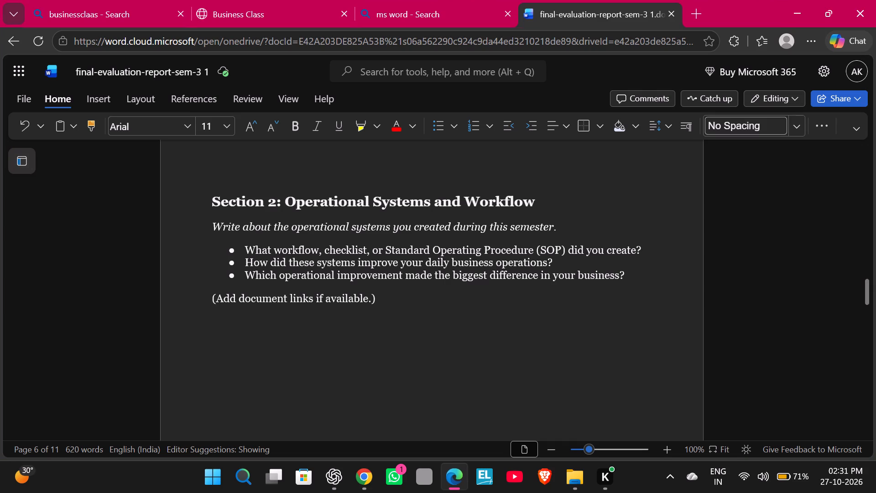
left_click_drag(236, 245, 378, 312)
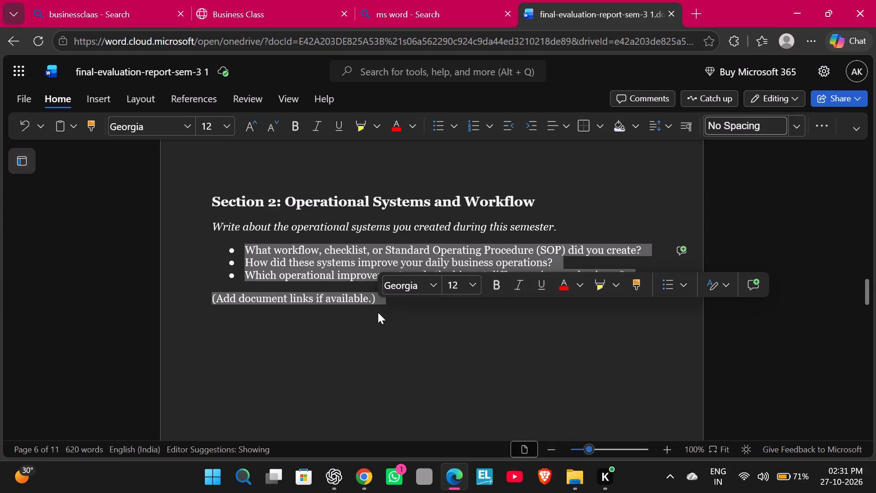
key("BackSpace")
key("ctrl+v")
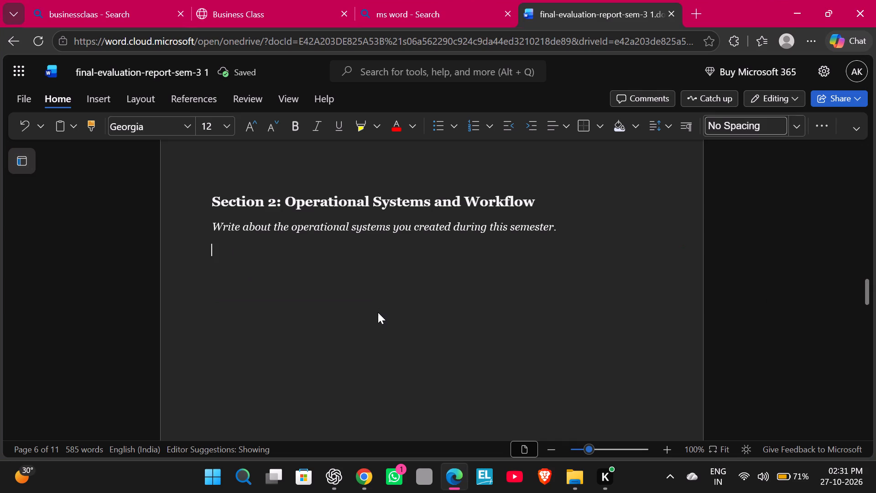
Delete the run of blank lines above the original Section 2 heading to move the section up page 6, and check the surrounding pages.
scroll(384, 300, "up", 1)
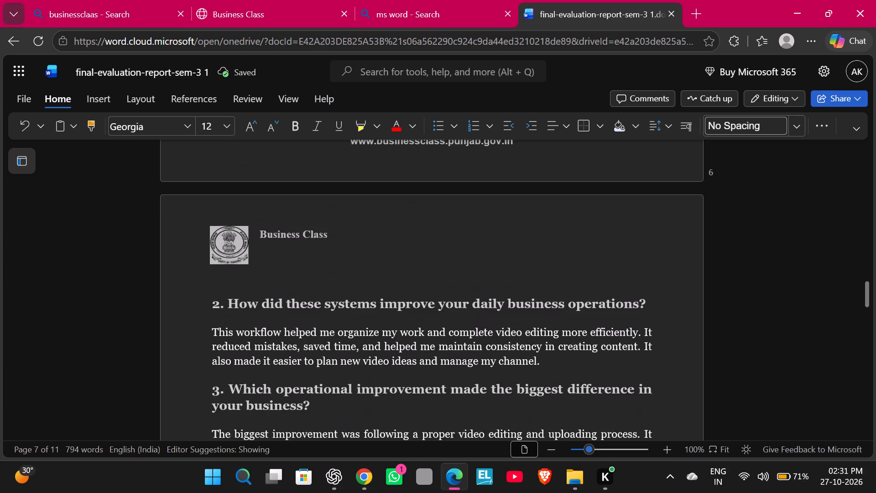
scroll(384, 300, "up", 5)
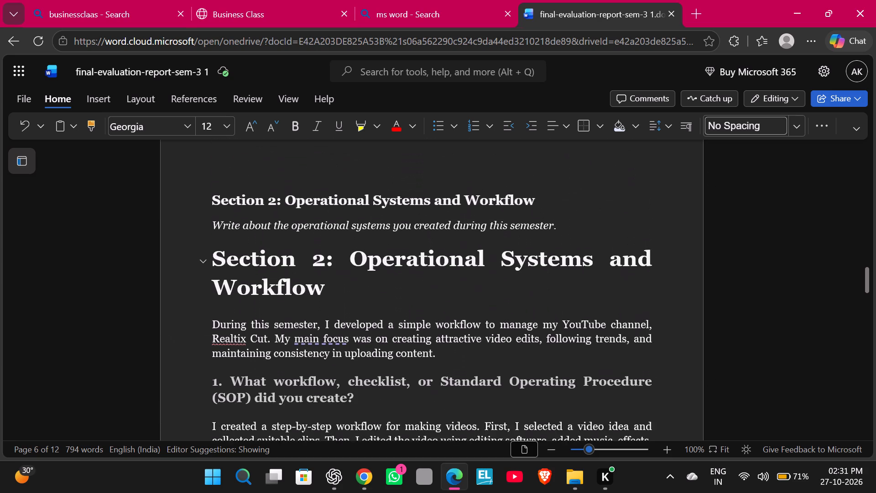
scroll(384, 300, "up", 2)
scroll(376, 313, "down", 2)
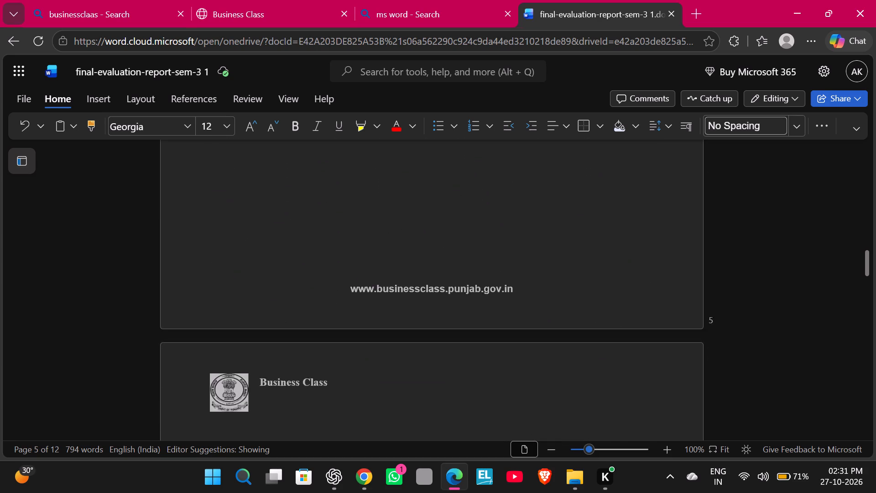
scroll(376, 313, "down", 2)
left_click(341, 341)
key("BackSpace")
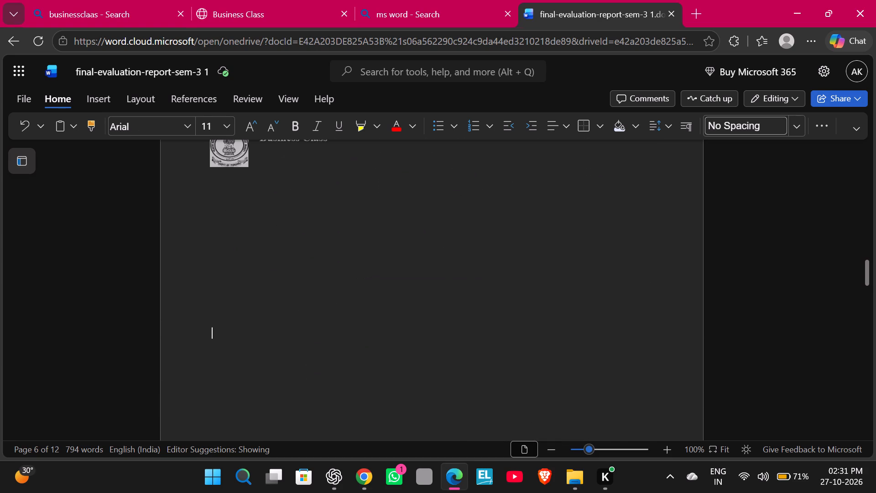
key("BackSpace")
key("BackSpace")
key("BackSpace")
key("BackSpace")
key("BackSpace")
key("BackSpace")
key("BackSpace")
key("BackSpace")
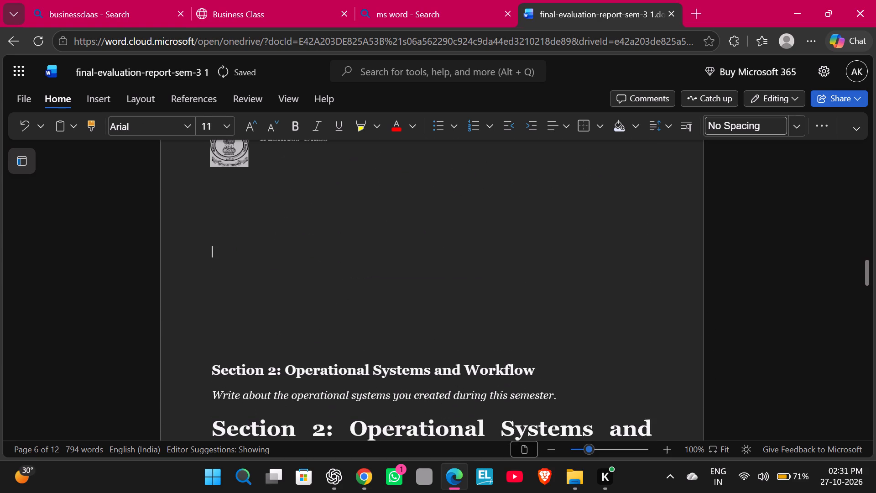
key("BackSpace")
key("BackSpace")
key("BackSpace")
key("BackSpace")
key("BackSpace")
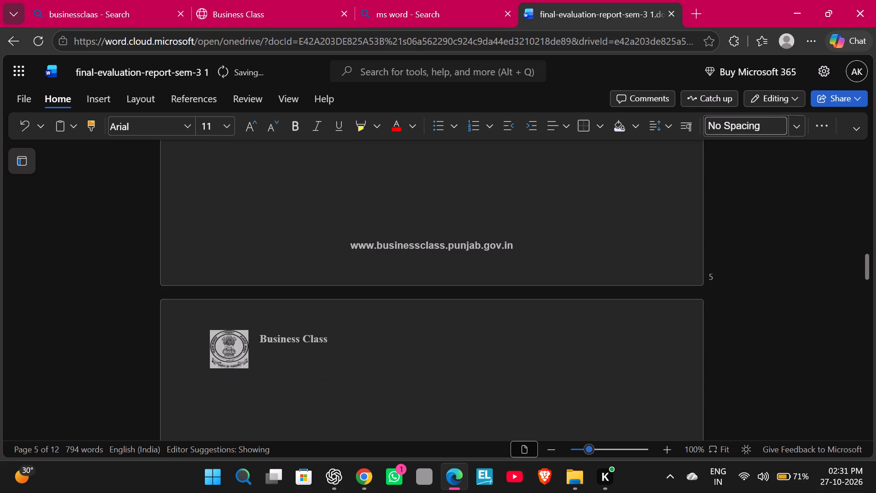
scroll(341, 341, "up", 4)
scroll(341, 341, "down", 1)
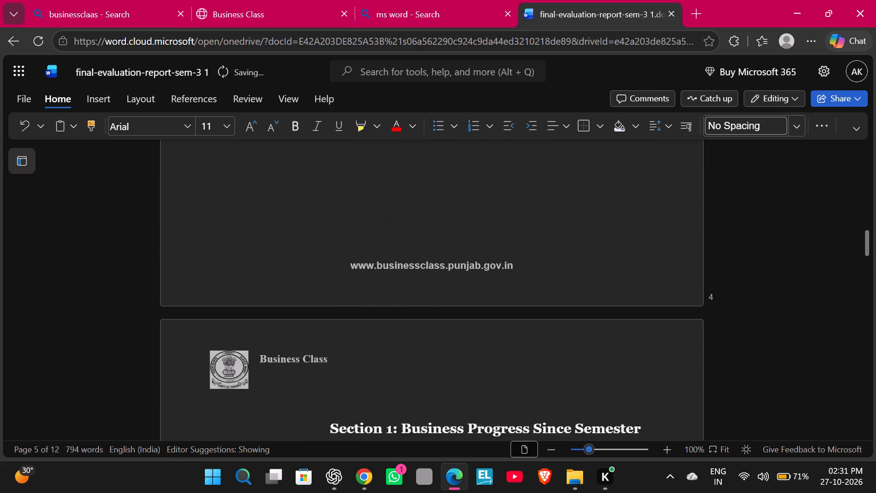
scroll(341, 341, "down", 7)
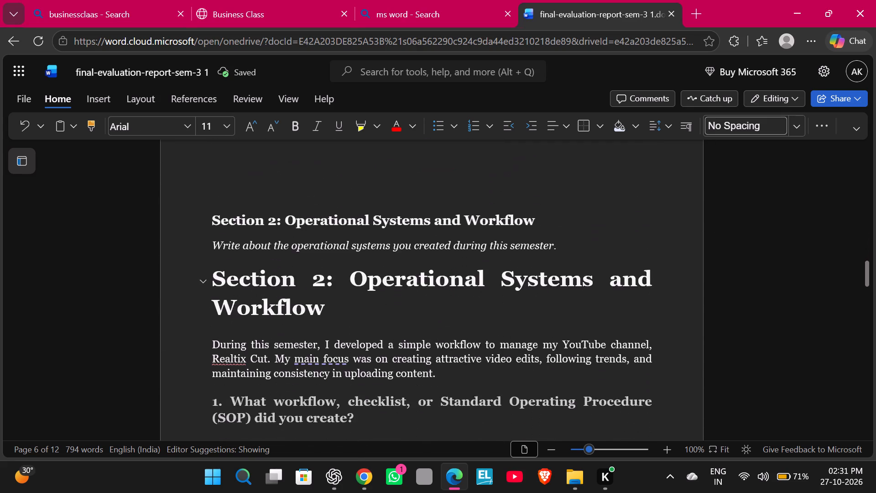
scroll(341, 341, "down", 6)
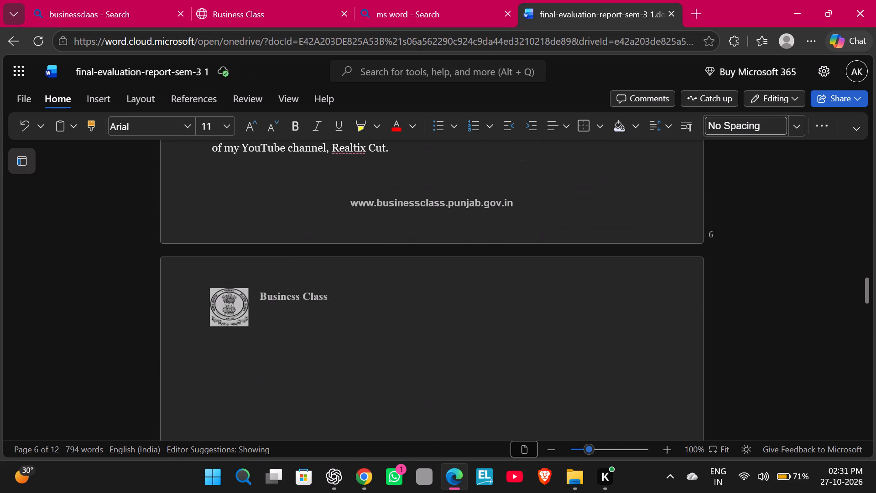
Delete the large duplicate "Section 2: Operational Systems and Workflow" heading pasted below the section's italic instruction line.
scroll(341, 341, "up", 3)
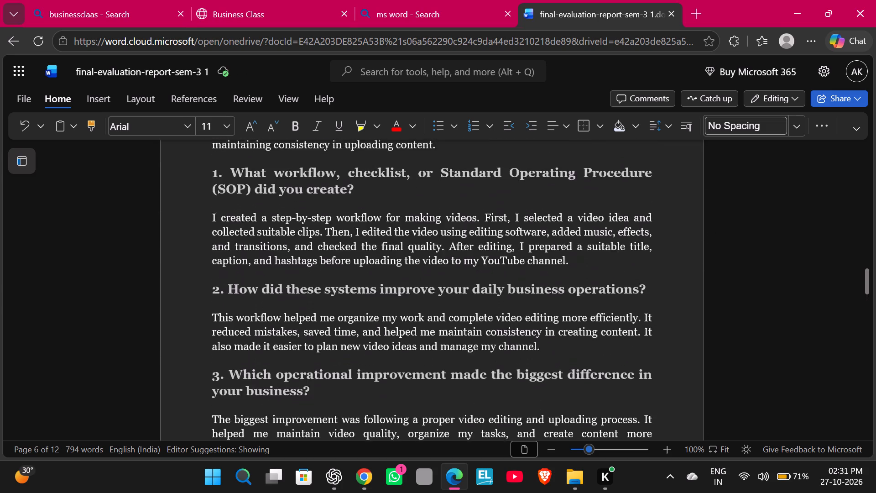
scroll(341, 341, "up", 2)
scroll(391, 332, "up", 1)
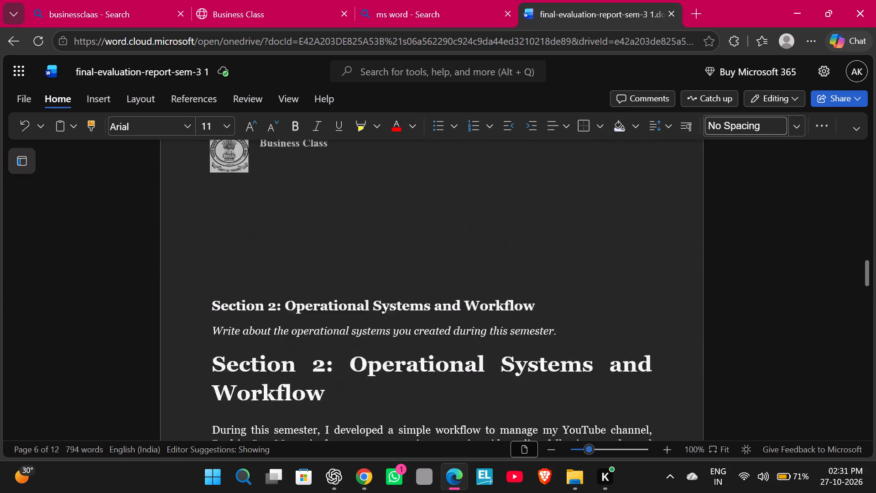
scroll(391, 332, "up", 1)
scroll(391, 332, "down", 1)
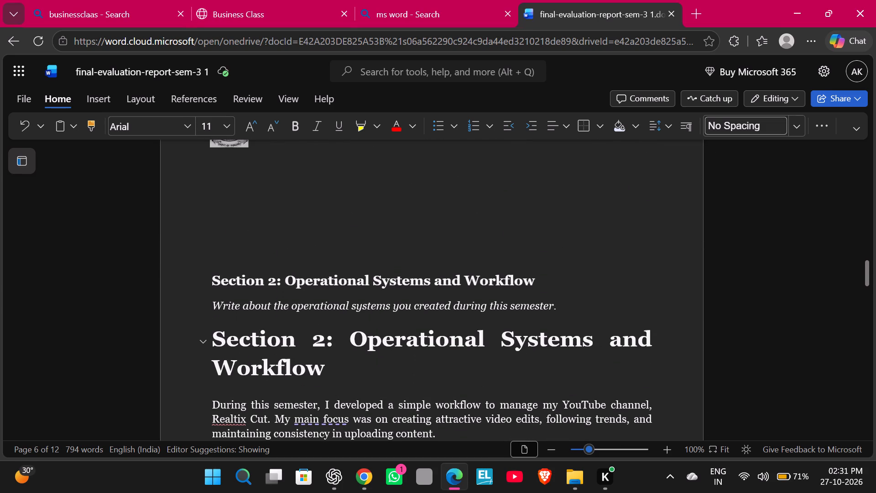
left_click(316, 371)
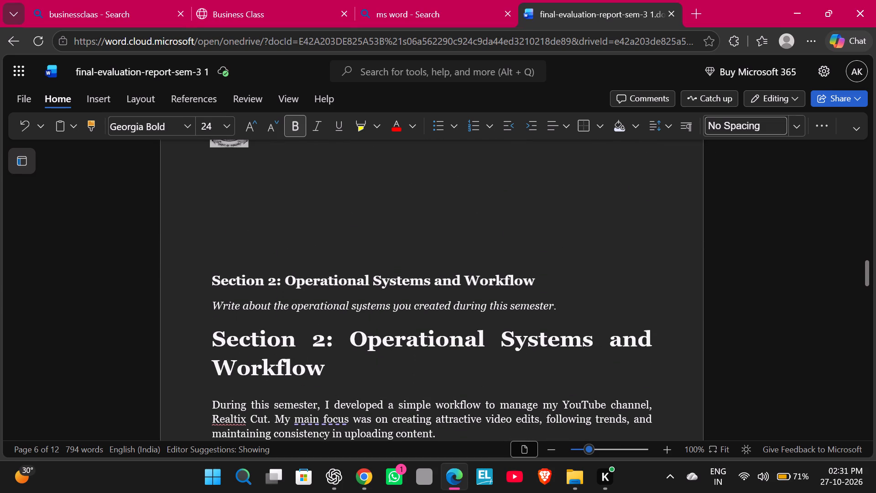
left_click_drag(333, 373, 249, 338)
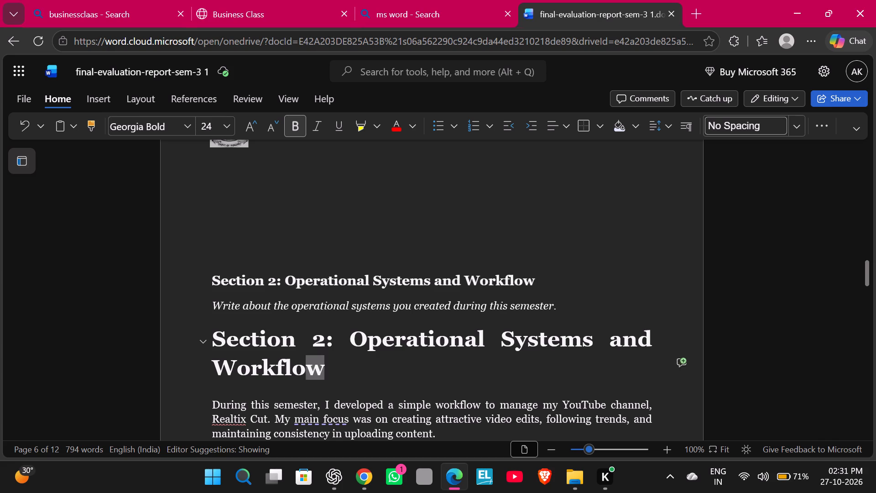
left_click_drag(249, 338, 218, 336)
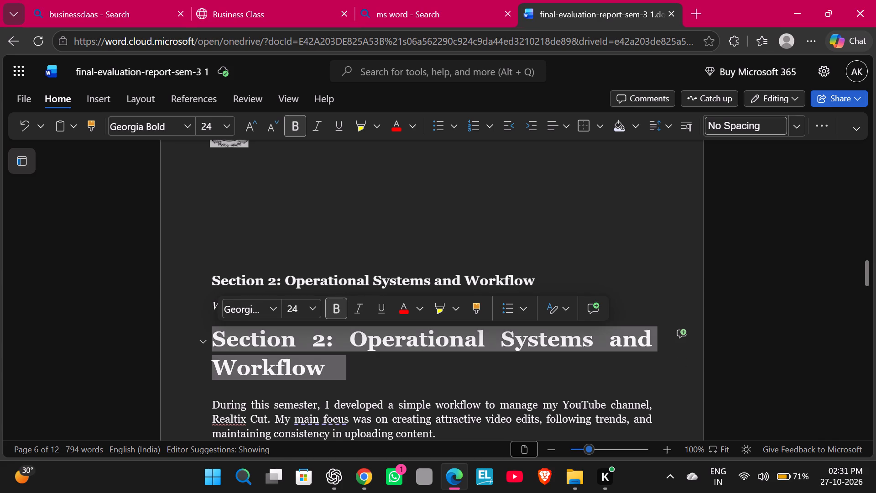
key("BackSpace")
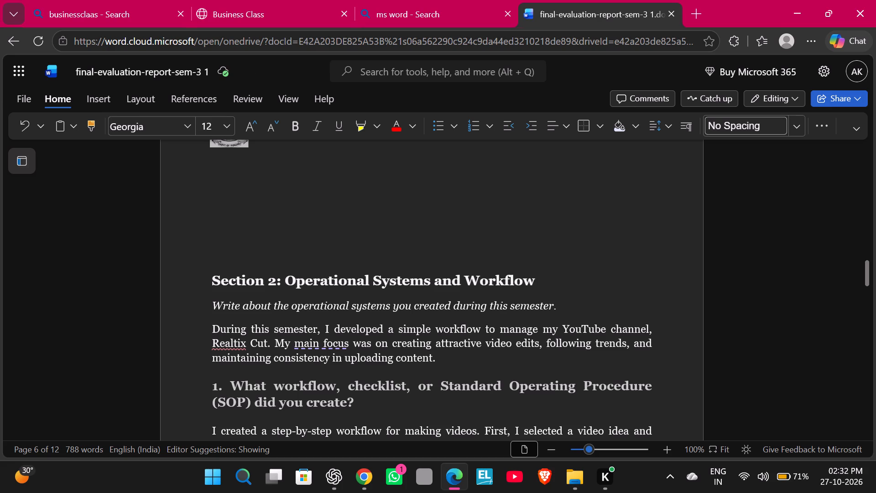
left_click(301, 254)
Delete blank lines between the end of the Section 2 answer and the Section 3 heading, working back from page 7 onto page 6.
scroll(301, 254, "down", 3)
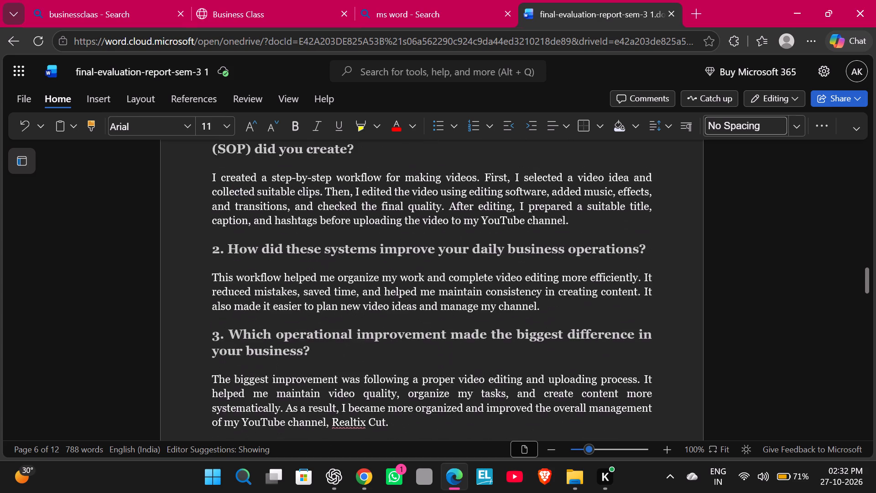
scroll(301, 254, "down", 3)
scroll(301, 254, "up", 1)
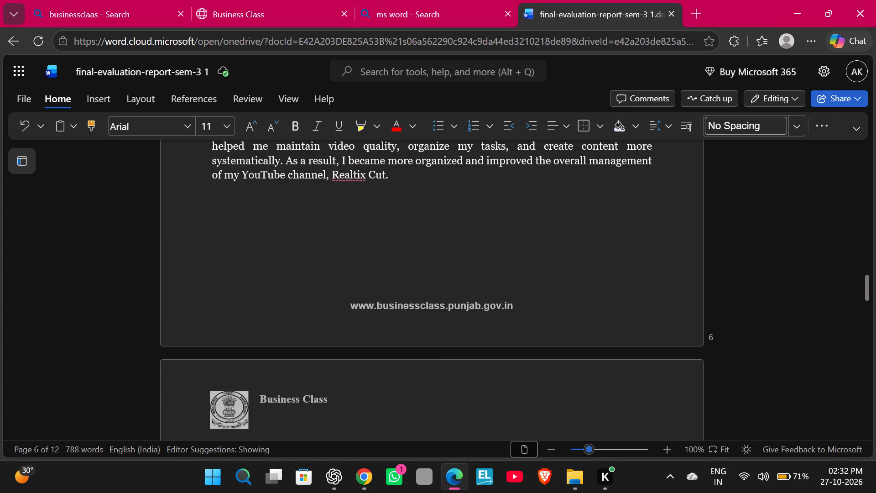
scroll(301, 254, "down", 4)
scroll(301, 254, "up", 2)
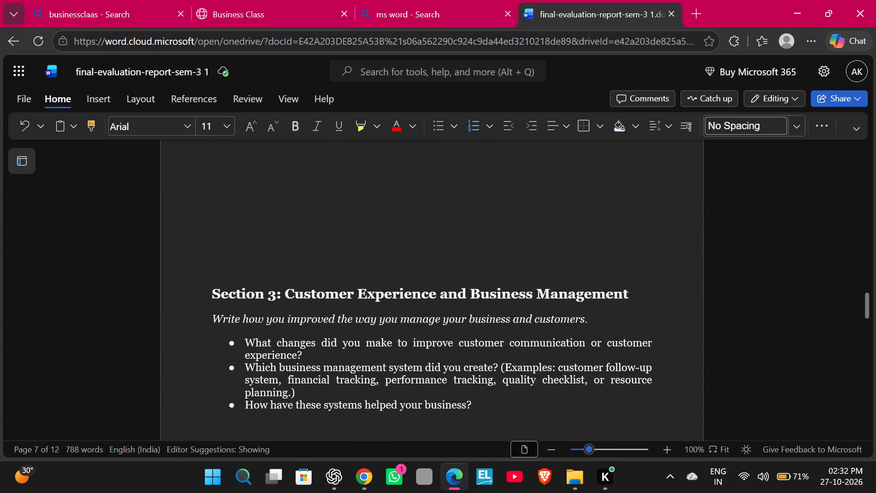
scroll(301, 254, "up", 2)
scroll(301, 254, "down", 3)
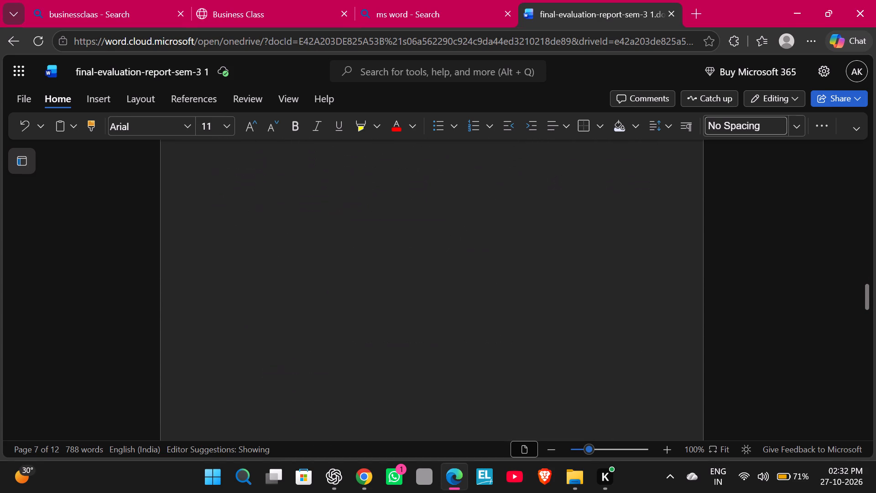
left_click(306, 276)
key("BackSpace")
key("BackSpace")
key("BackSpace")
key("BackSpace")
key("BackSpace")
key("BackSpace")
scroll(306, 276, "up", 1)
scroll(306, 276, "down", 1)
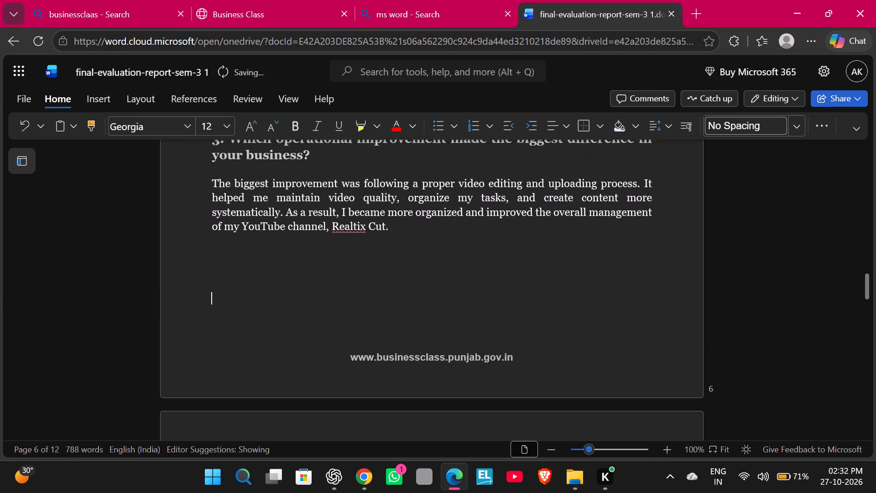
scroll(306, 276, "down", 1)
scroll(306, 276, "up", 1)
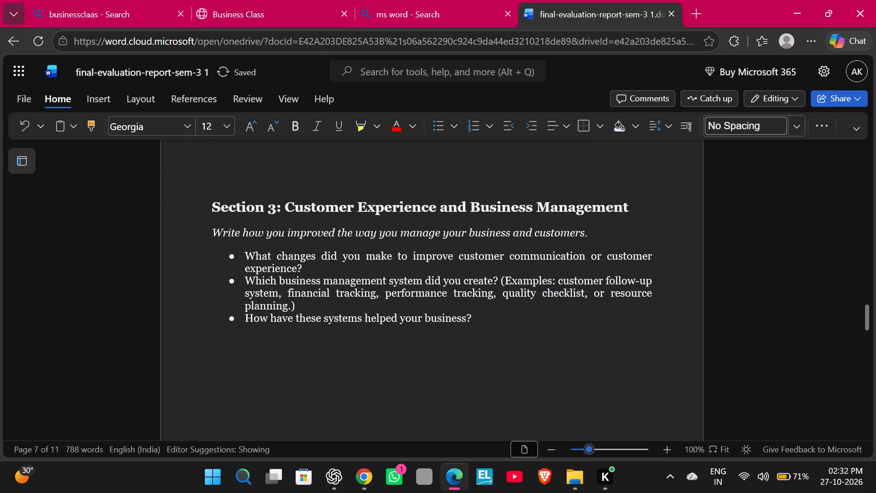
scroll(306, 276, "up", 1)
key("shift+super+s")
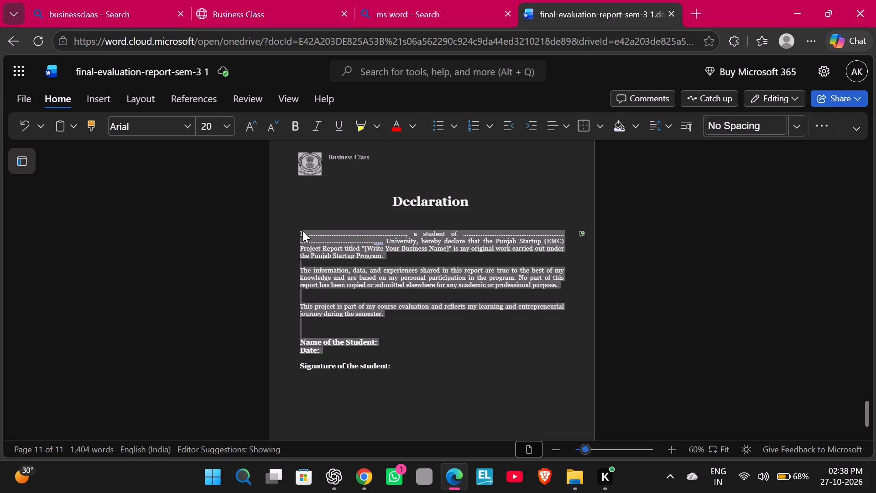
left_click_drag(302, 231, 300, 229)
key("BackSpace")
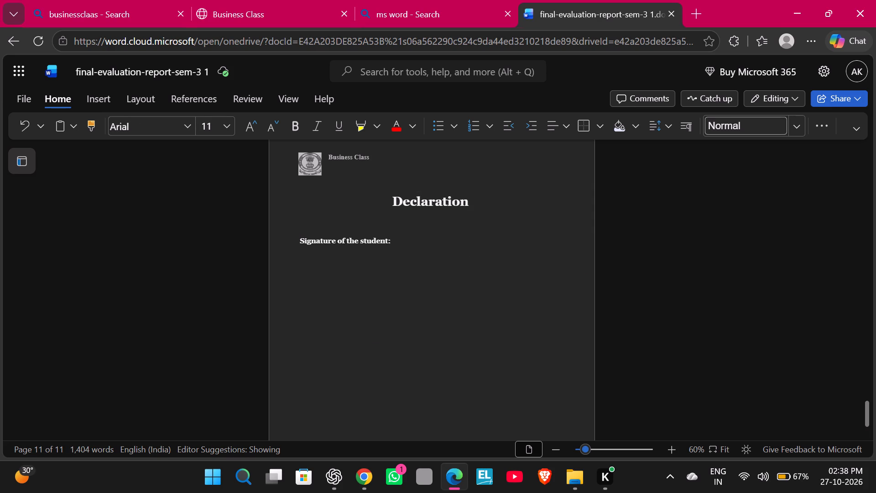
key("v")
key("BackSpace")
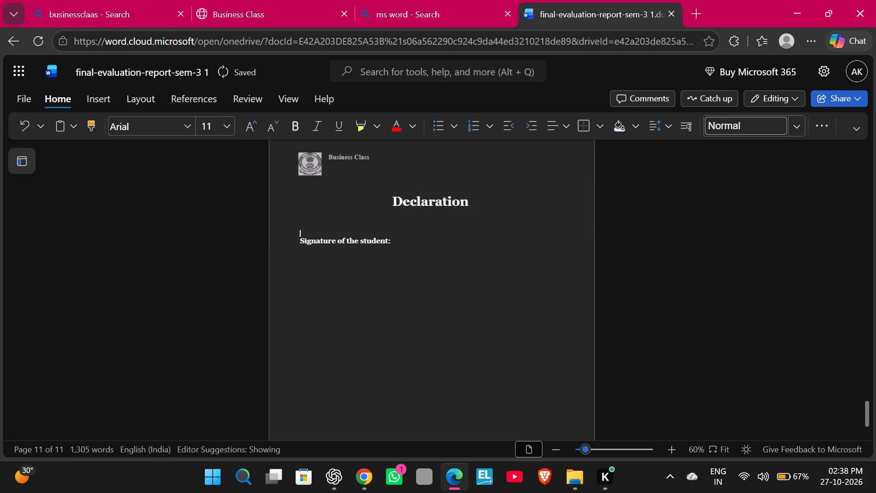
left_click_drag(394, 242, 269, 243)
key("BackSpace")
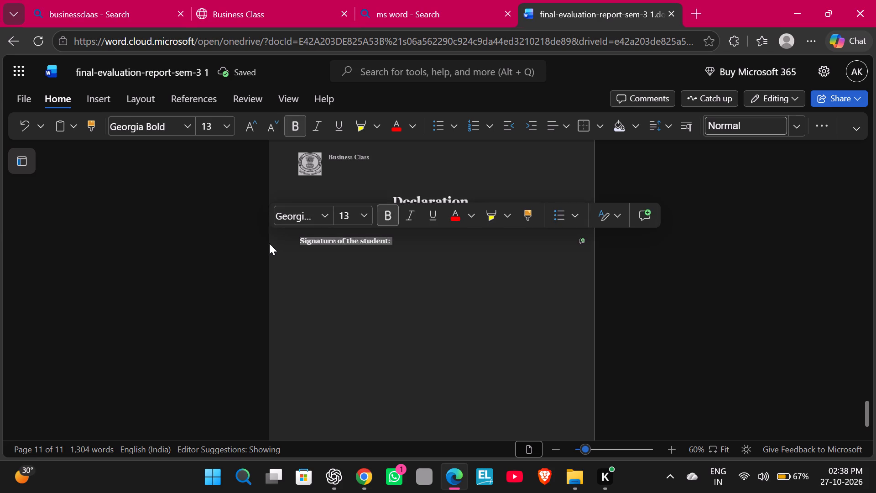
key("ctrl+v")
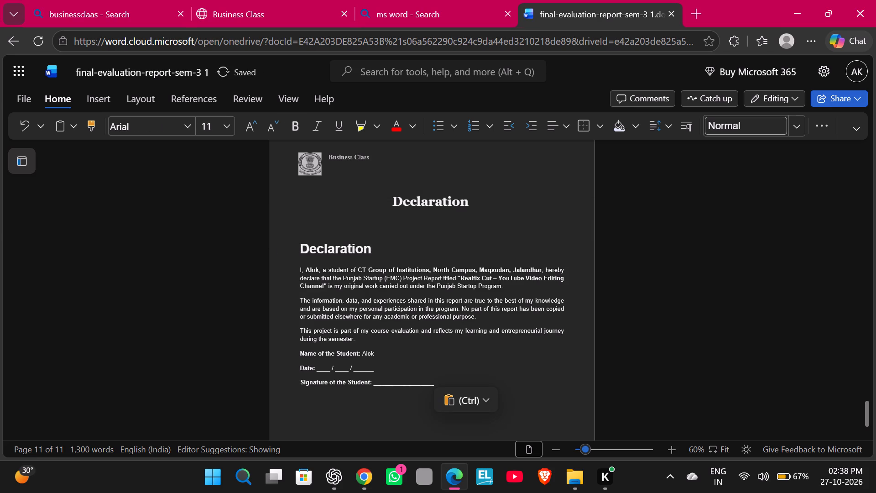
scroll(343, 285, "down", 1)
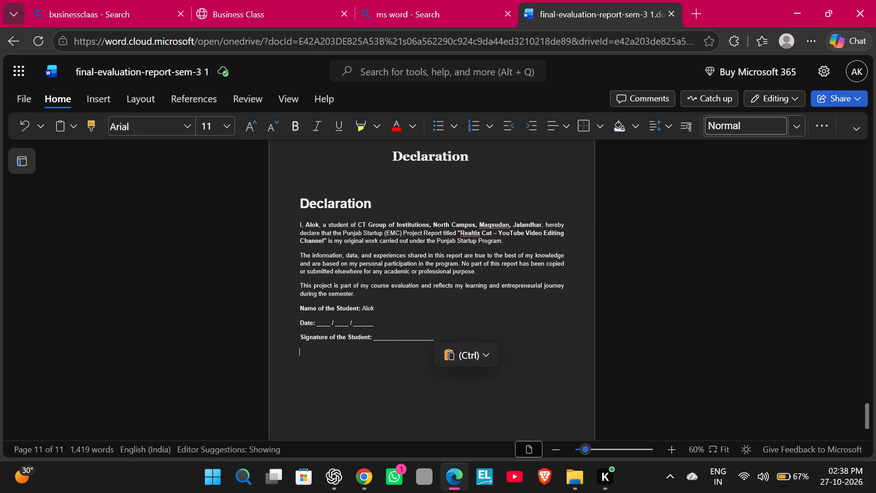
left_click(325, 320)
Remove the blank lines above the "SEMESTER 3 – PROJECT REPORT" title on the first page so it starts just below the header.
scroll(375, 285, "up", 2)
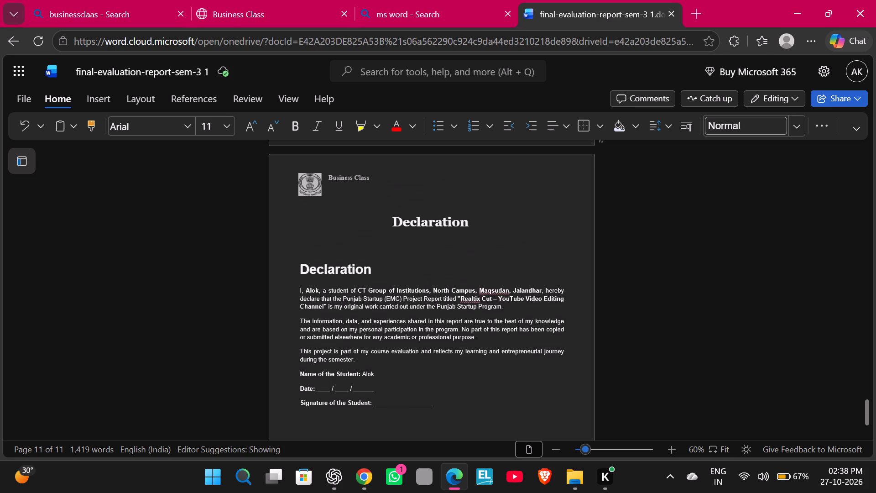
scroll(356, 234, "up", 4)
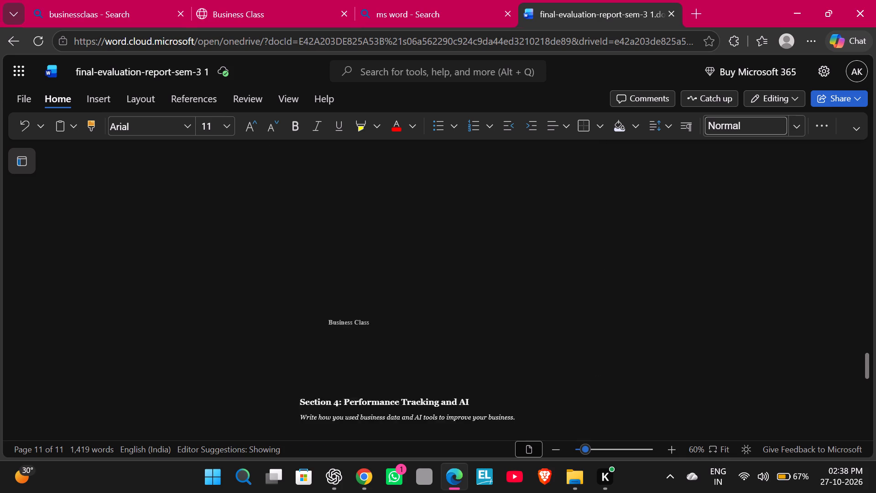
scroll(356, 234, "up", 2)
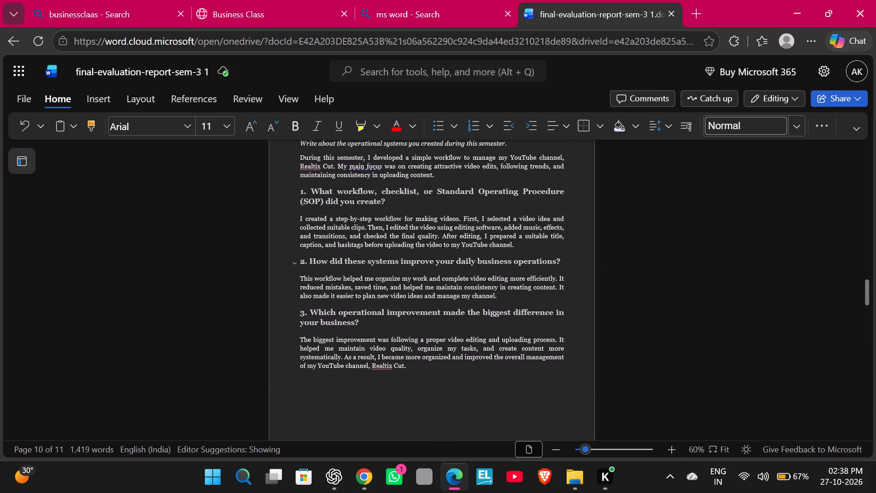
scroll(356, 234, "up", 5)
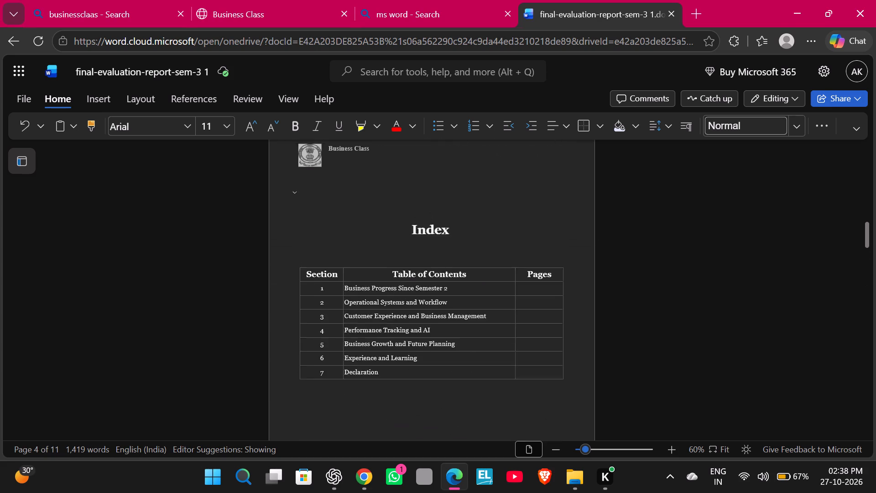
scroll(356, 234, "up", 6)
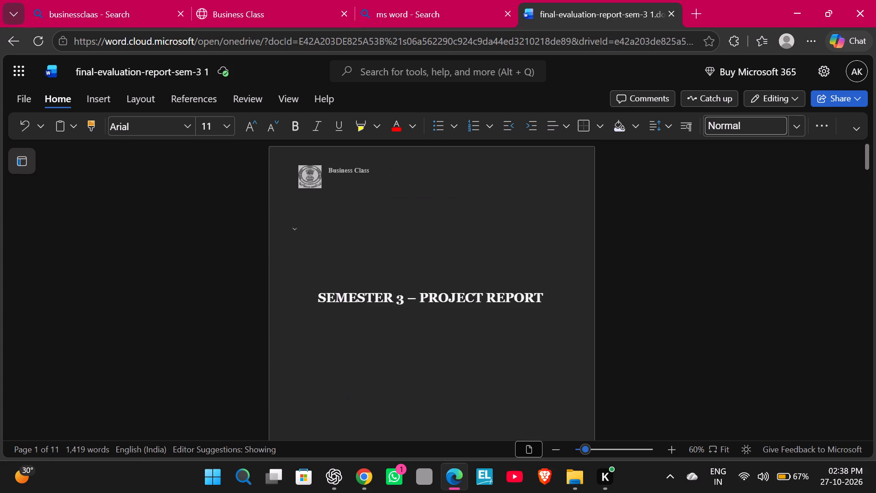
scroll(356, 234, "up", 1)
left_click(377, 274)
key("BackSpace")
key("BackSpace")
key("BackSpace")
key("BackSpace")
key("BackSpace")
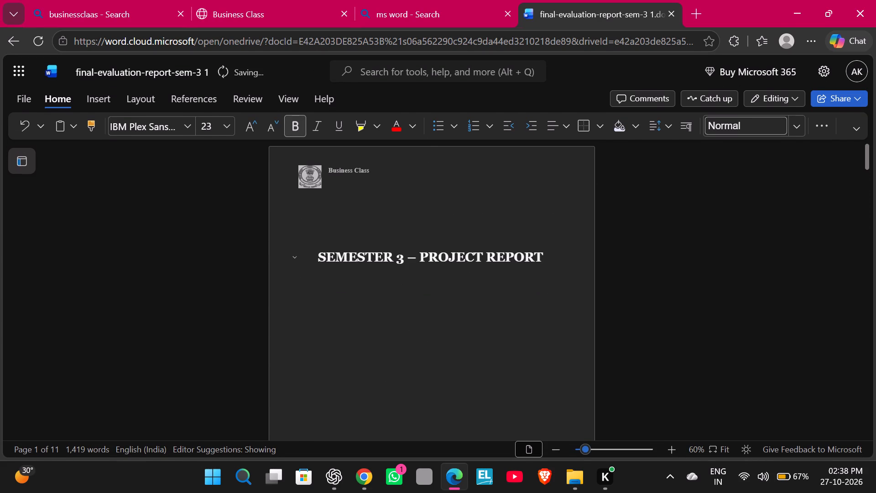
key("BackSpace")
key("BackSpace")
key("BackSpace")
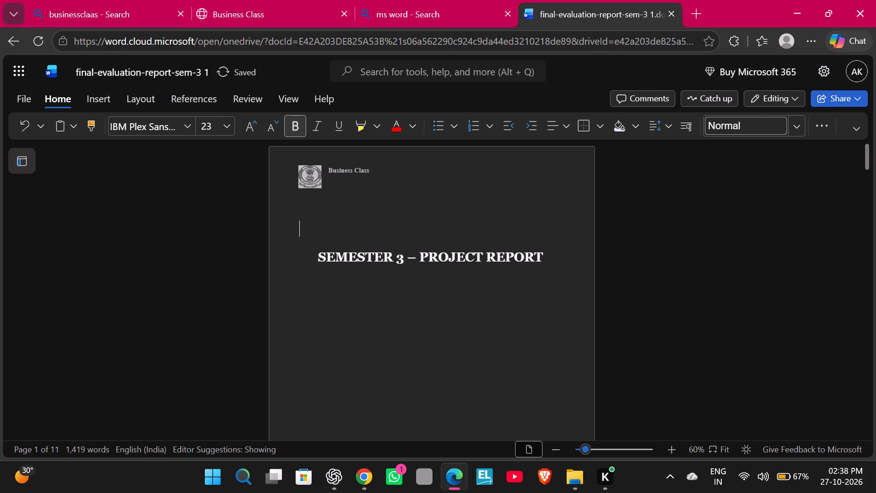
left_click(326, 245)
left_click(317, 257)
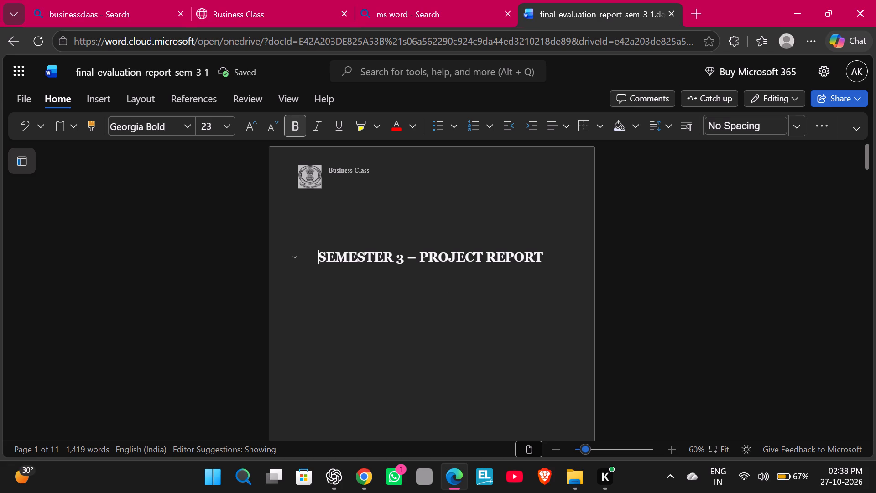
key("BackSpace")
key("BackSpace")
Insert eight spaces before the "SEMESTER 3 – PROJECT REPORT" title to shift it towards the page centre.
key("space")
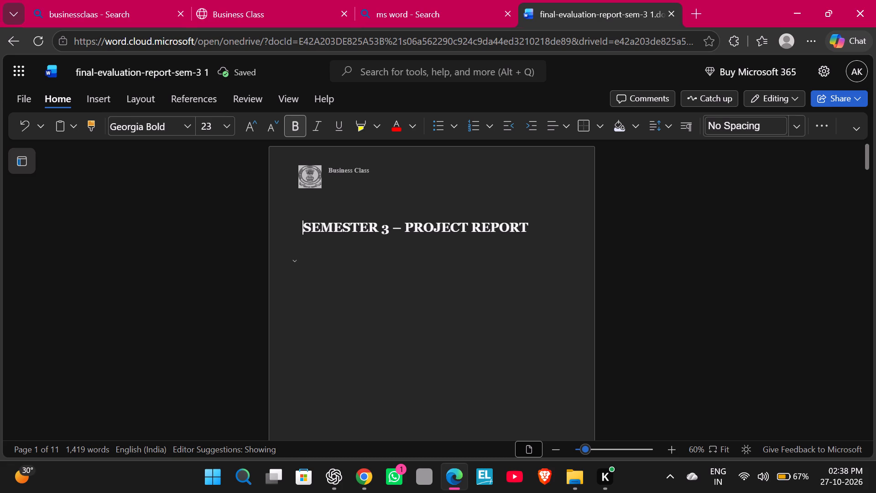
key("space")
key("space")
key("space")
key("space")
key("space")
key("space")
key("space")
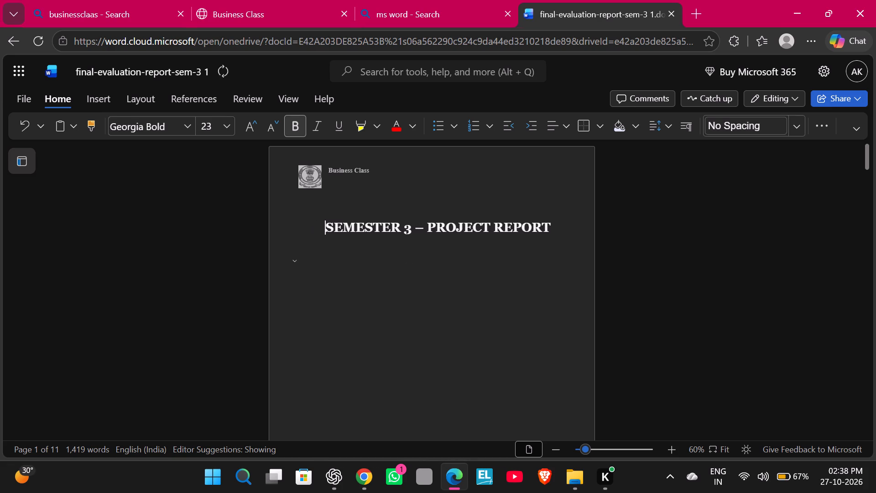
scroll(387, 319, "down", 2)
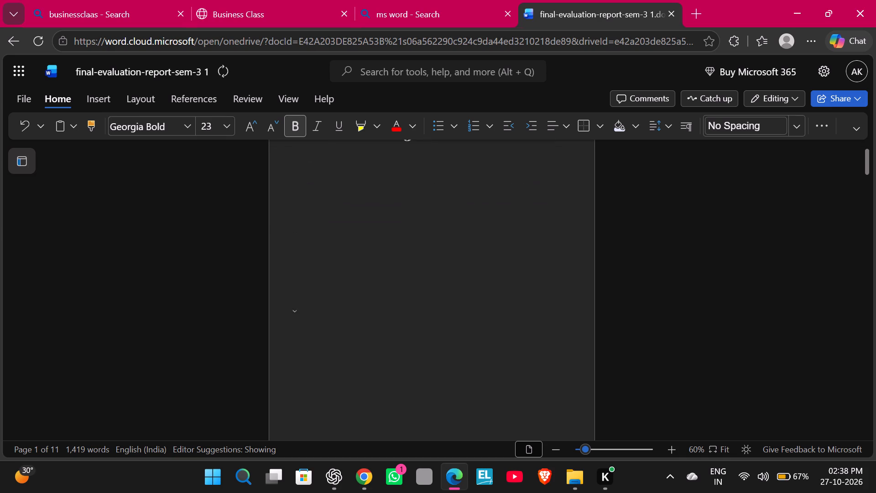
Switch to the Business Class dashboard, zoom it out to 80%, and capture a screenshot of the profile, grade breakdown and improvement tips.
scroll(413, 253, "down", 2)
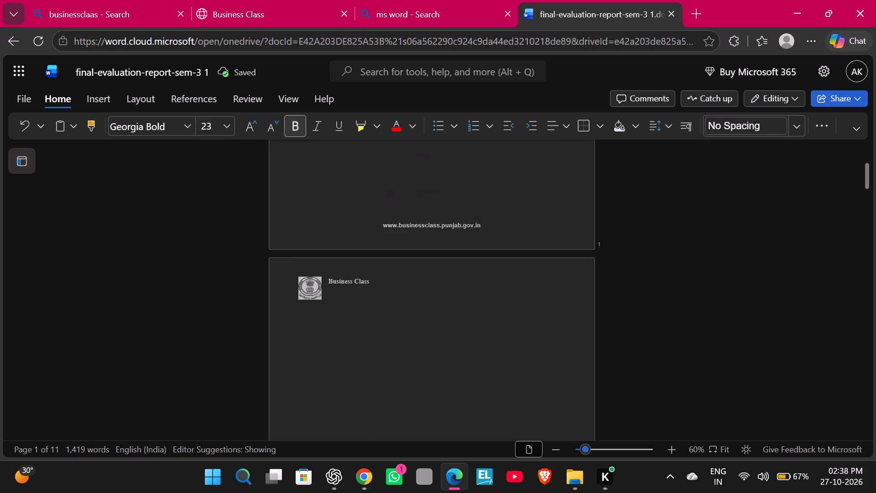
left_click(400, 0)
left_click(293, 0)
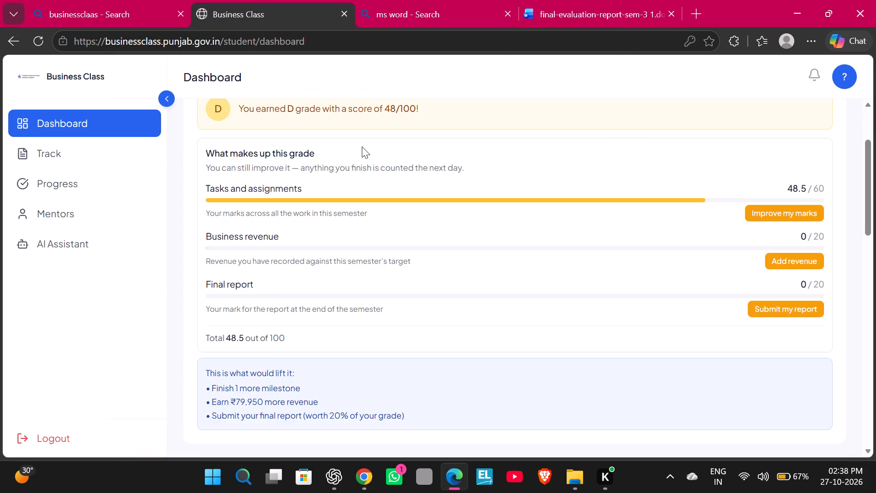
scroll(362, 147, "up", 2)
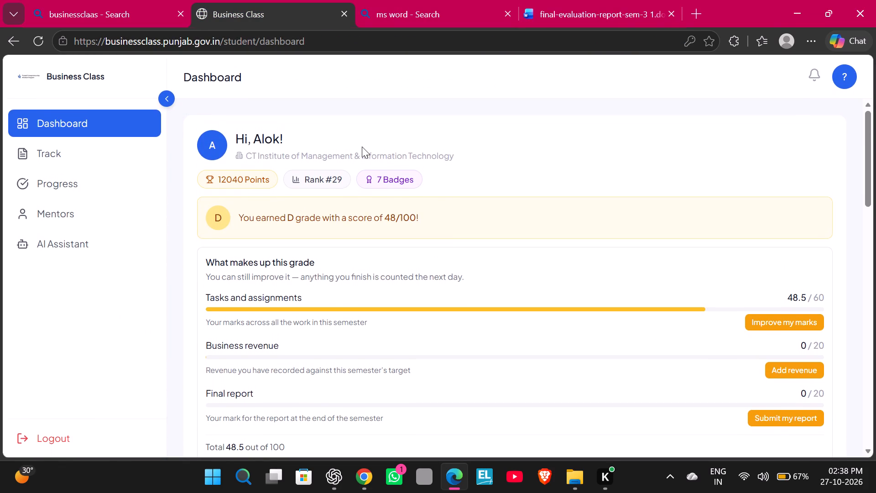
left_click(814, 38)
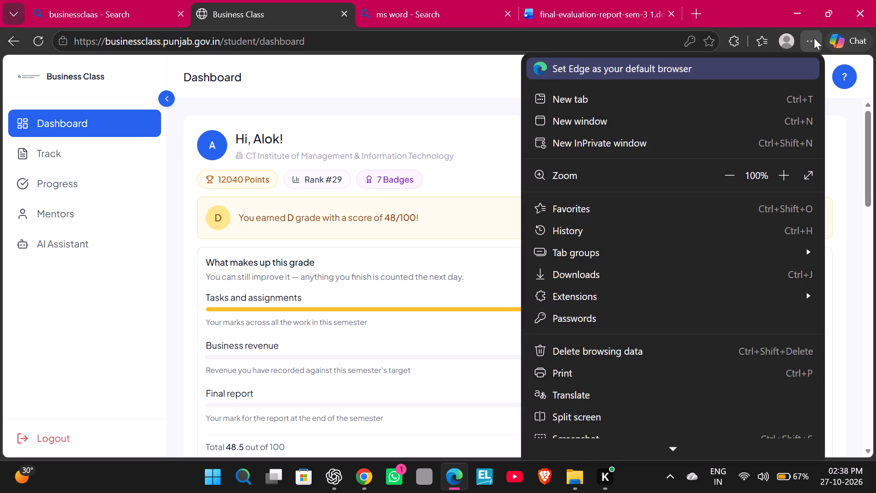
left_click(733, 172)
left_click(733, 172)
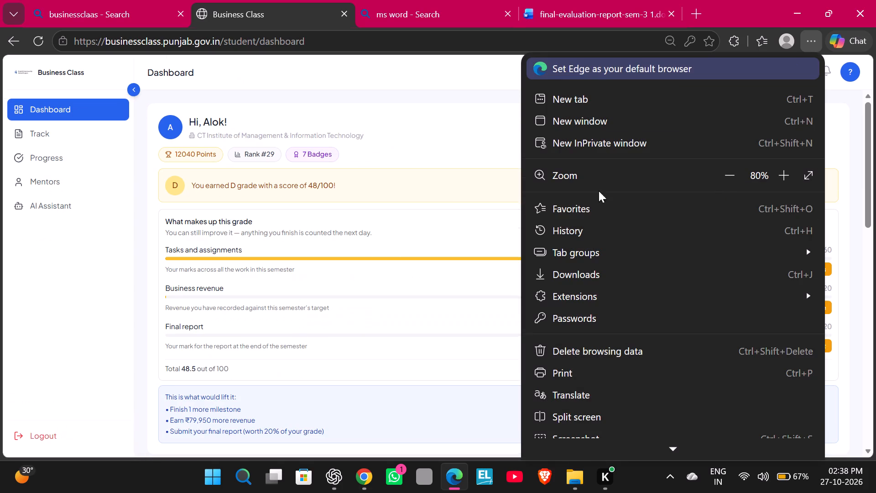
left_click(438, 193)
key("shift+super+s")
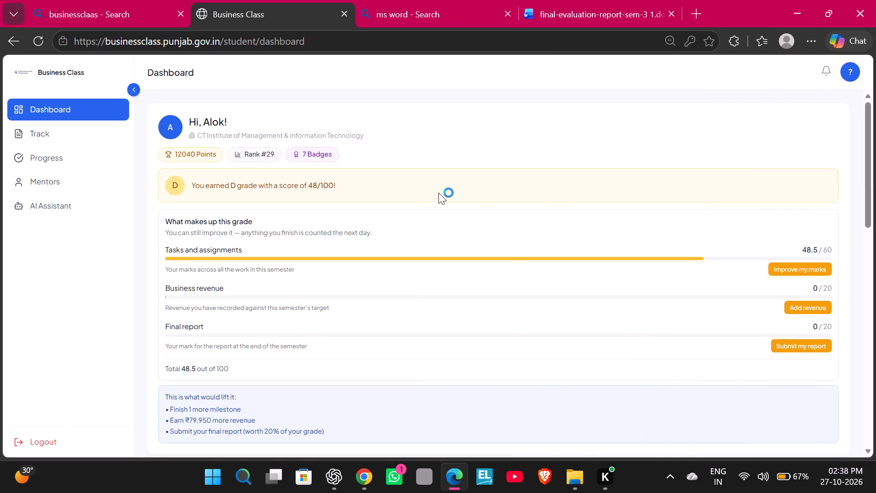
left_click_drag(146, 99, 748, 391)
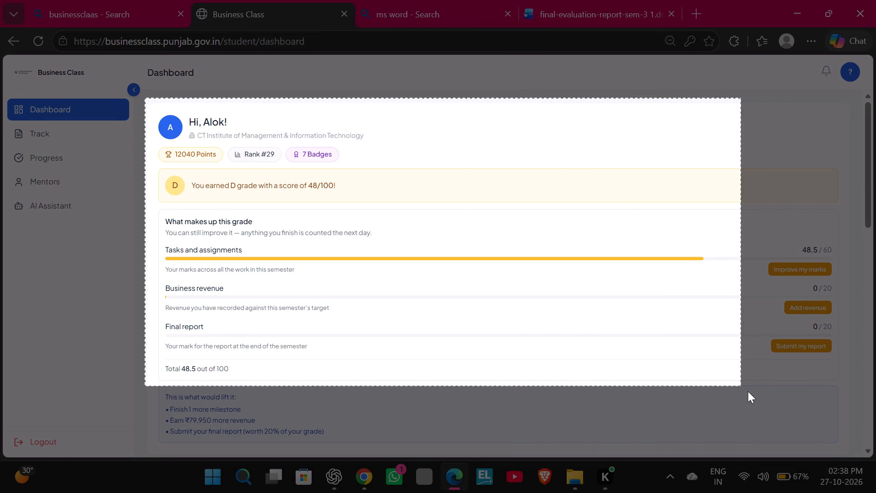
left_click_drag(748, 391, 863, 453)
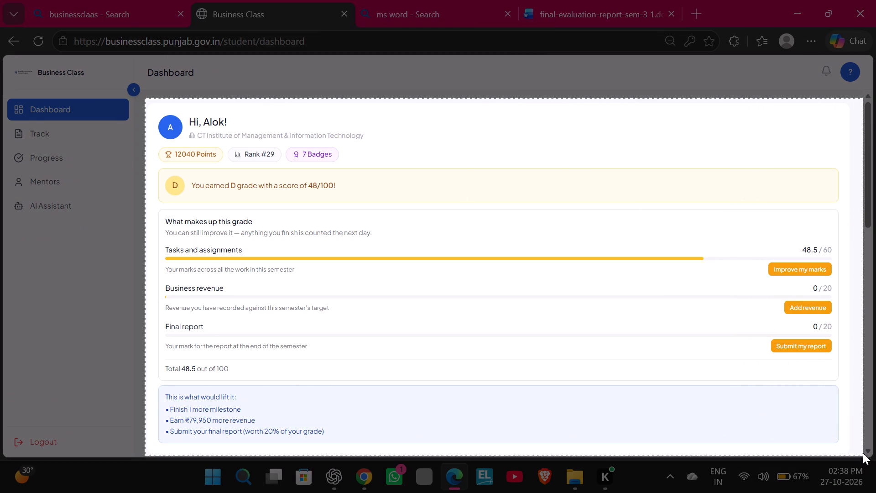
left_click_drag(863, 453, 864, 451)
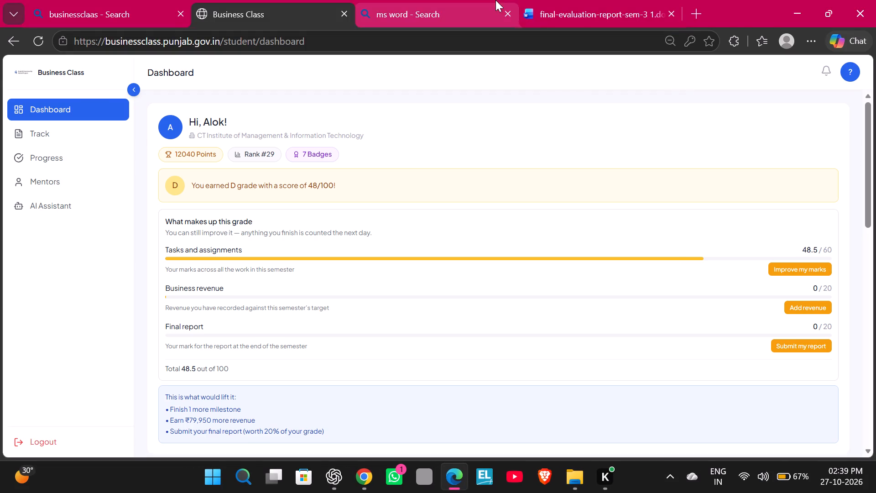
Return to the Word report and paste the dashboard screenshot on the first page, below the "SEMESTER 3 – PROJECT REPORT" title.
left_click(522, 5)
left_click(553, 11)
scroll(397, 203, "up", 2)
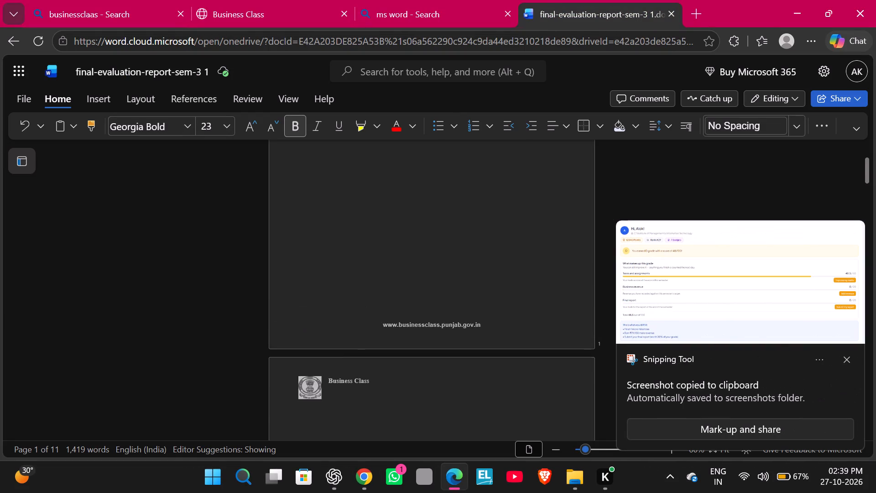
scroll(397, 203, "up", 2)
scroll(397, 203, "down", 1)
left_click(392, 220)
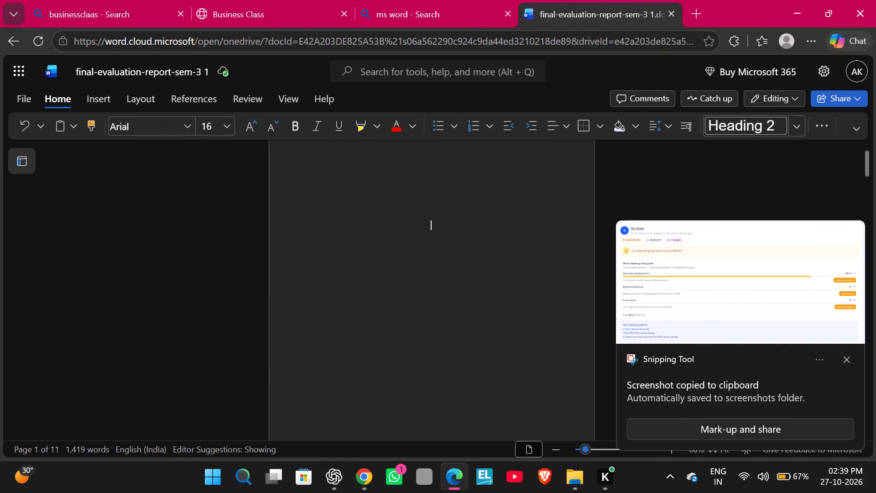
key("ctrl+v")
scroll(392, 220, "up", 2)
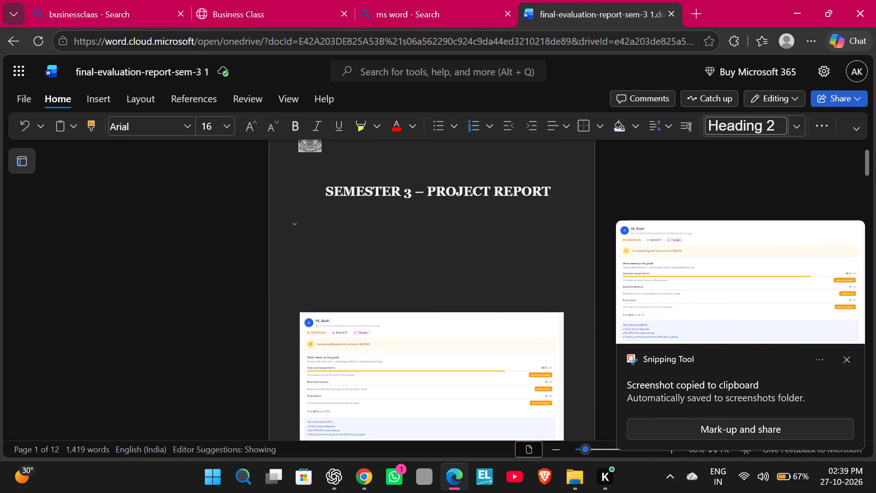
scroll(392, 220, "up", 1)
scroll(391, 311, "down", 1)
Move the pasted dashboard picture up so it sits directly beneath the "SEMESTER 3 – PROJECT REPORT" title.
left_click(390, 323)
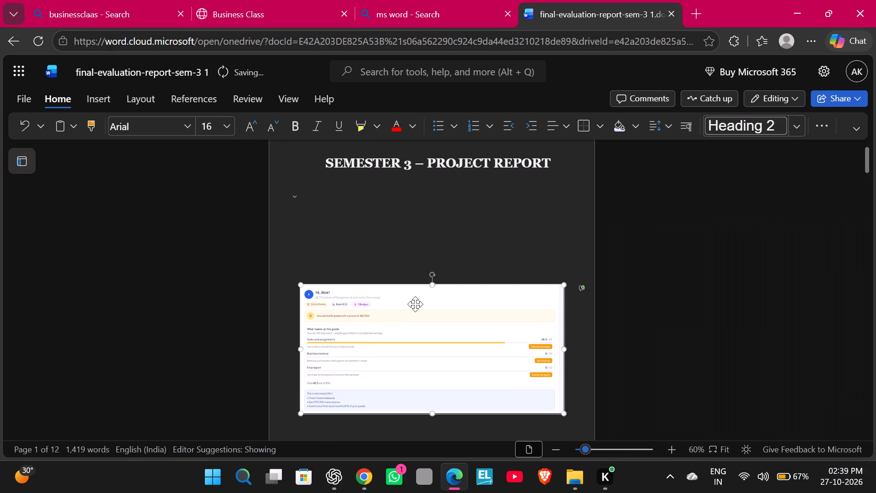
left_click_drag(416, 304, 423, 223)
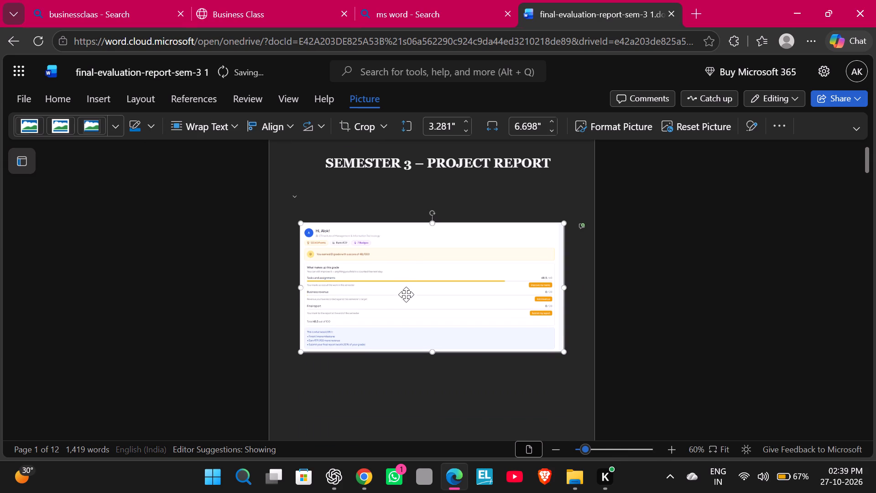
left_click_drag(420, 246, 426, 217)
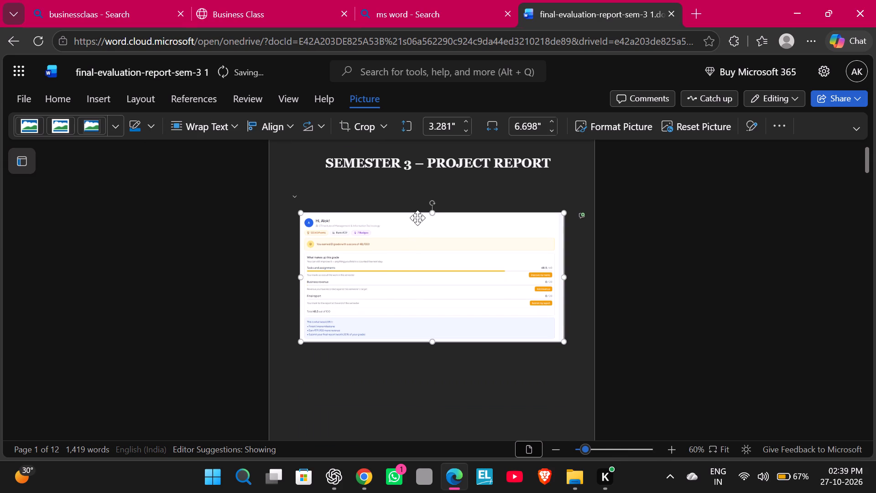
left_click_drag(405, 260, 408, 220)
left_click_drag(414, 243, 412, 227)
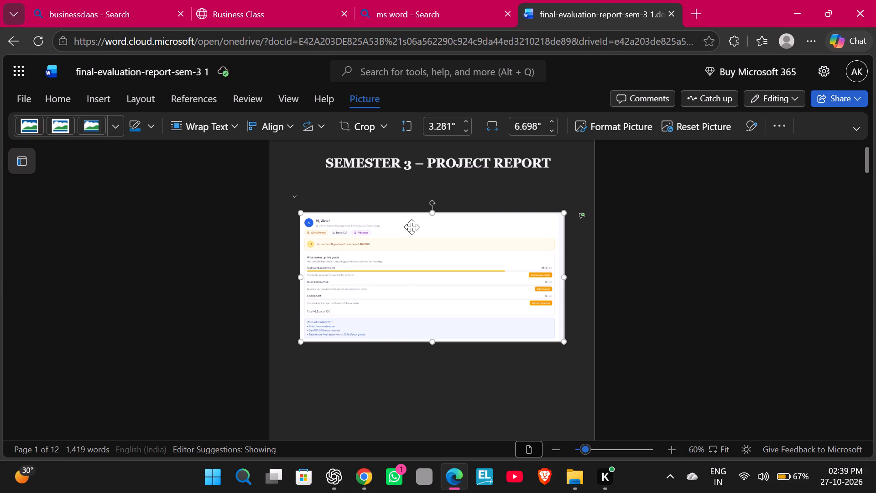
left_click(471, 188)
left_click(418, 225)
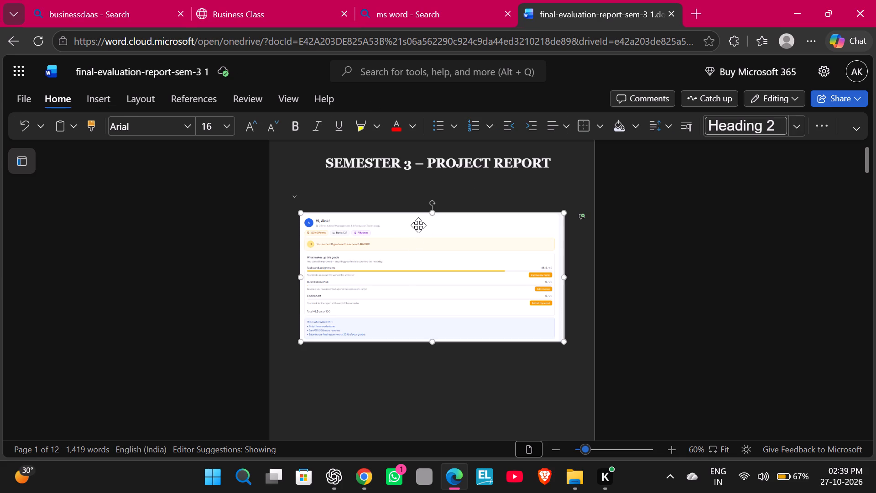
left_click_drag(443, 214, 444, 200)
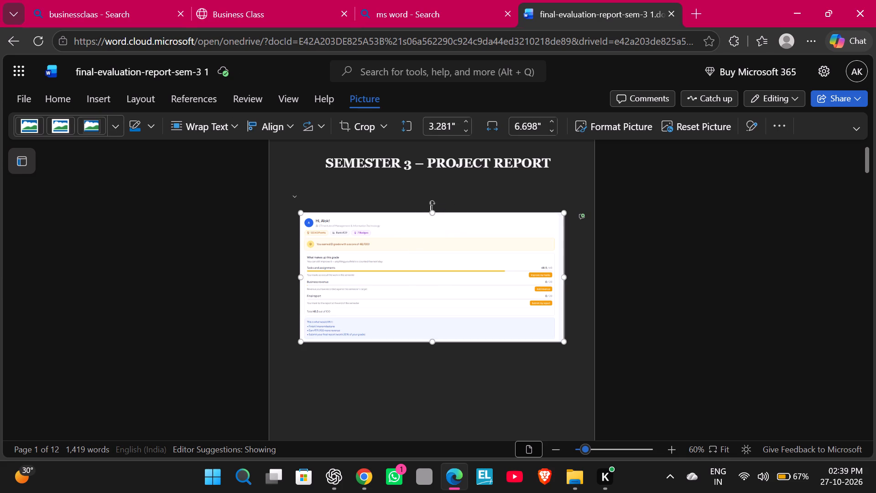
left_click_drag(444, 200, 444, 199)
Check the pages that follow the picture, as far as the Student Details page, and return to the first page.
scroll(405, 276, "down", 2)
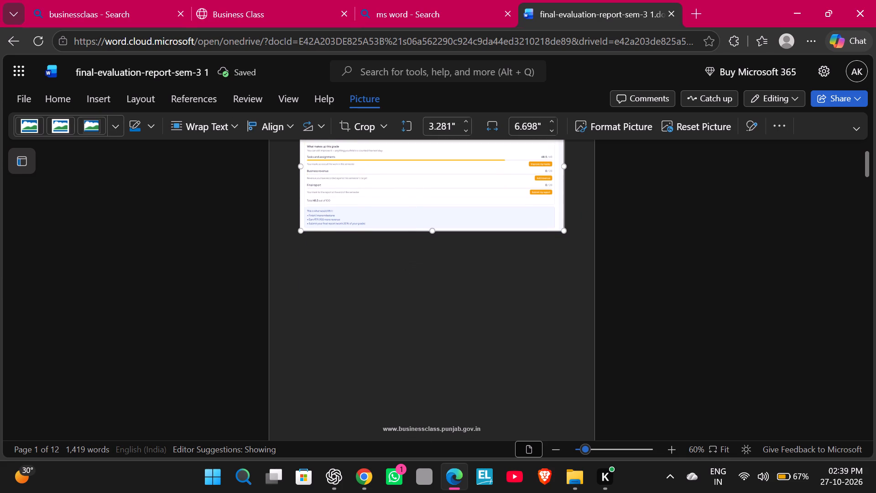
left_click(401, 298)
scroll(401, 298, "down", 5)
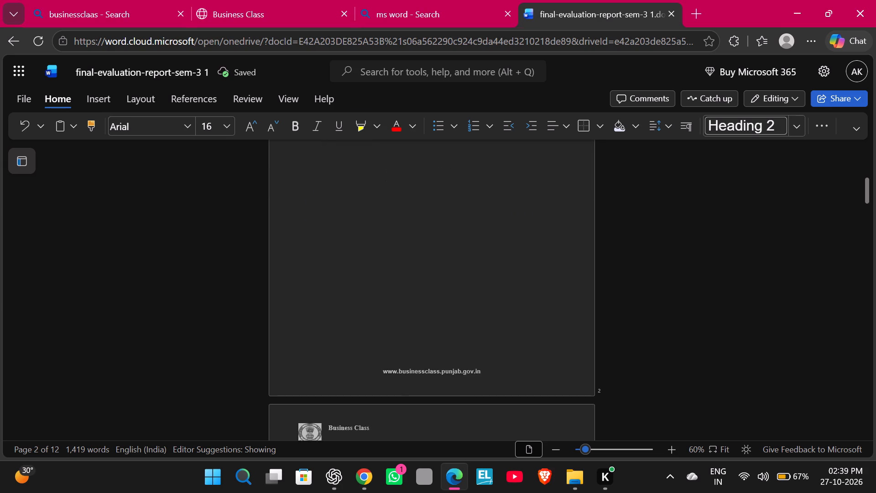
scroll(401, 298, "down", 5)
scroll(401, 298, "up", 2)
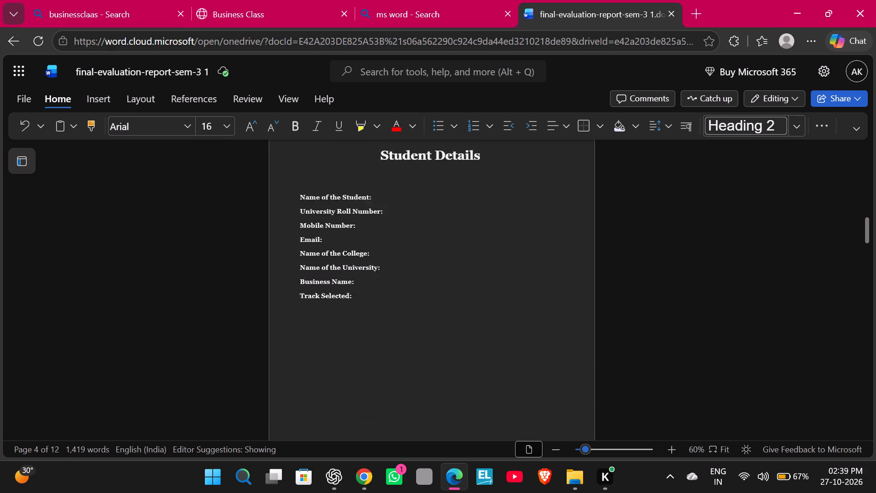
scroll(401, 298, "up", 4)
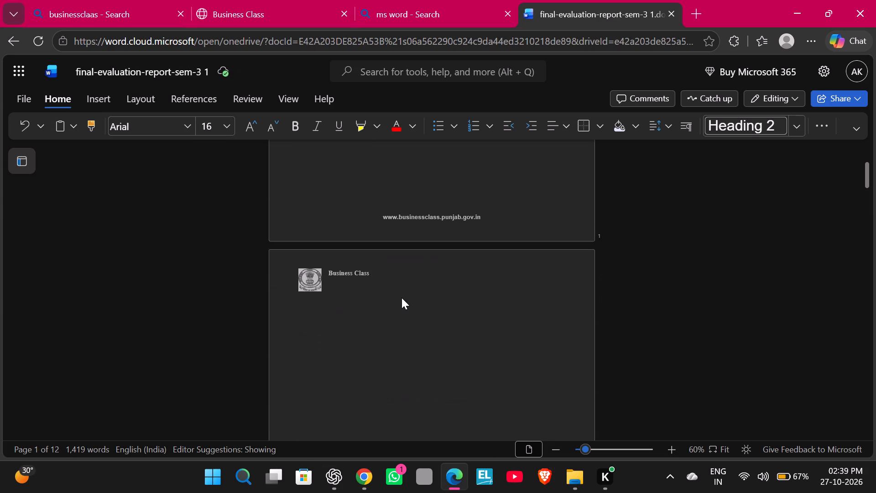
scroll(401, 298, "up", 1)
scroll(401, 298, "down", 1)
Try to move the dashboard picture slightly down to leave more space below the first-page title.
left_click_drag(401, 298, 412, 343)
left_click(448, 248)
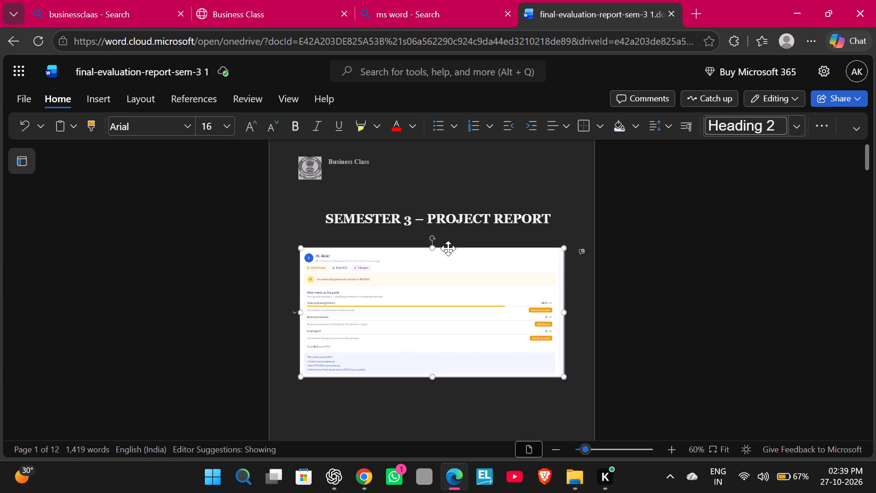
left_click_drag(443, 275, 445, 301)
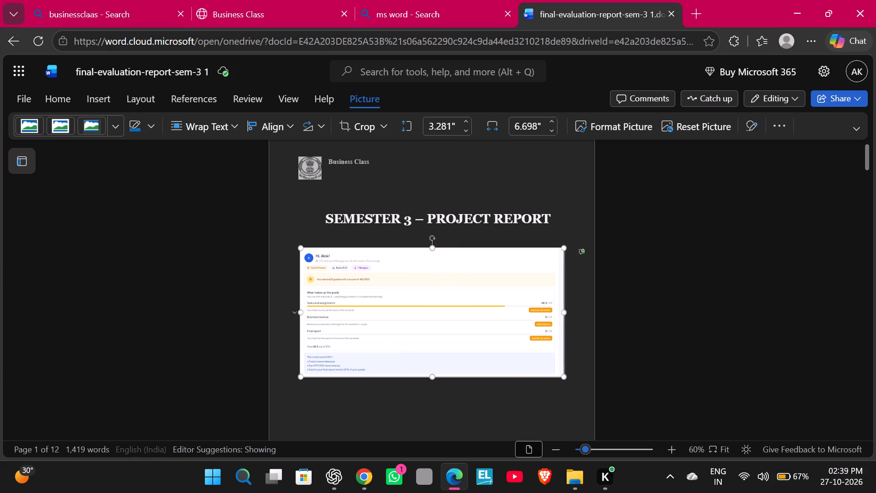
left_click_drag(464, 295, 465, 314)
Stretch the dashboard picture downward to a height of about 5.57 inches, keeping its 6.698-inch width.
scroll(496, 312, "down", 1)
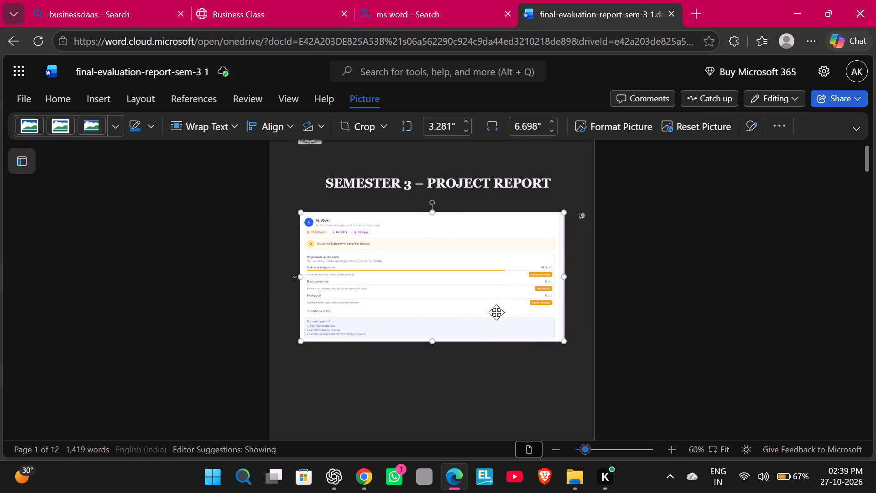
scroll(496, 312, "down", 1)
left_click_drag(565, 341, 565, 349)
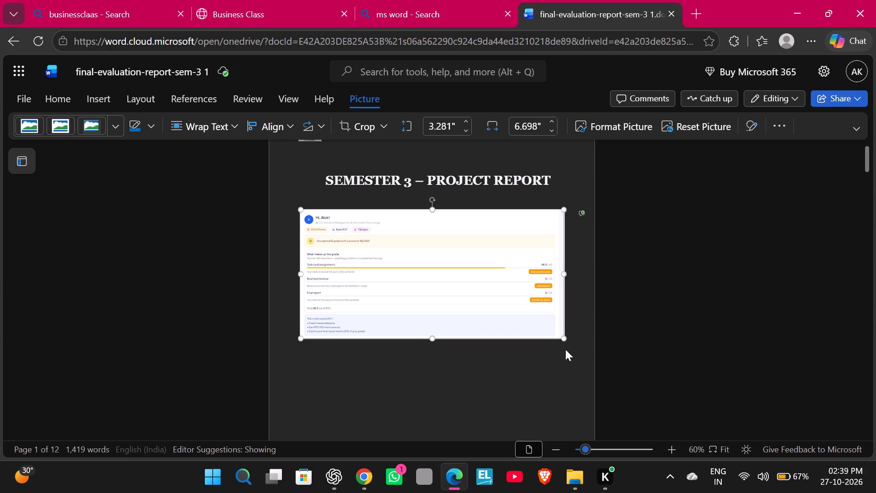
left_click_drag(565, 349, 563, 350)
left_click_drag(433, 339, 446, 403)
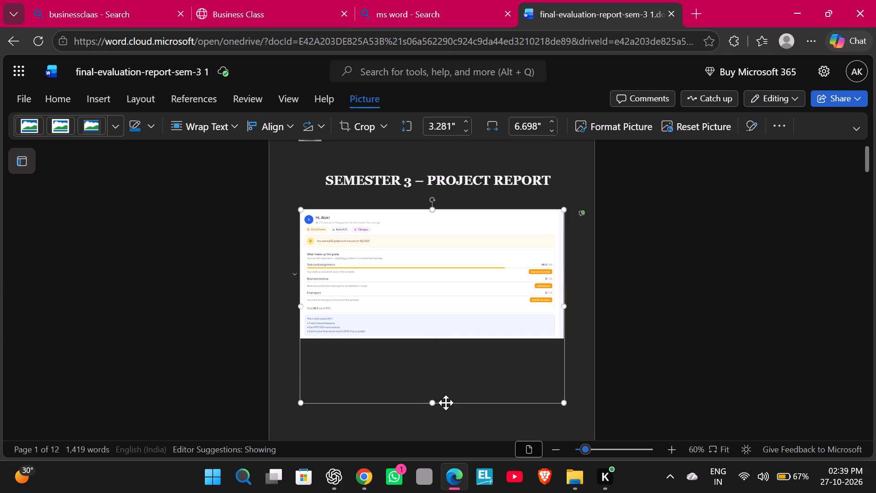
left_click_drag(446, 403, 442, 429)
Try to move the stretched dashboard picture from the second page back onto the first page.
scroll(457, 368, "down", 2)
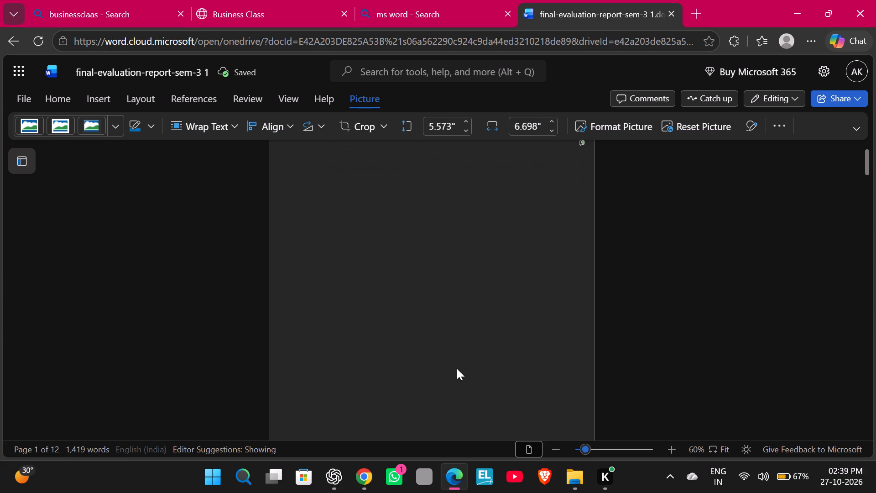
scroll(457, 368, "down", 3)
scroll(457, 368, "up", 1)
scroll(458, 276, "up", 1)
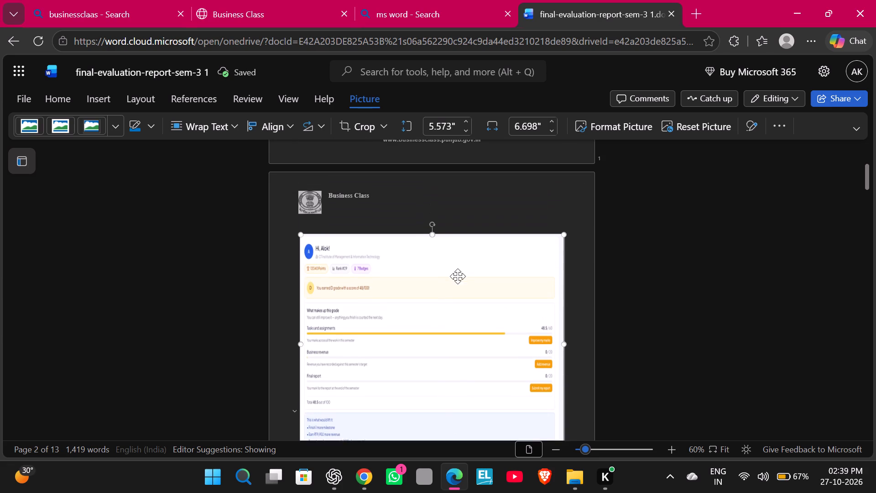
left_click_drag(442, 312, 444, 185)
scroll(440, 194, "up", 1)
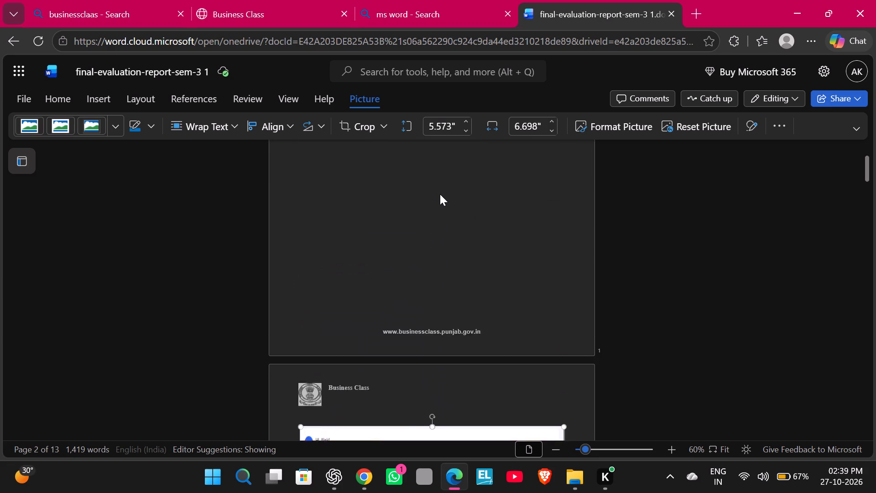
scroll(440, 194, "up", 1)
Paste the dashboard screenshot again on the first page, on the line beneath the "SEMESTER 3 – PROJECT REPORT" title.
left_click(420, 259)
scroll(420, 259, "up", 2)
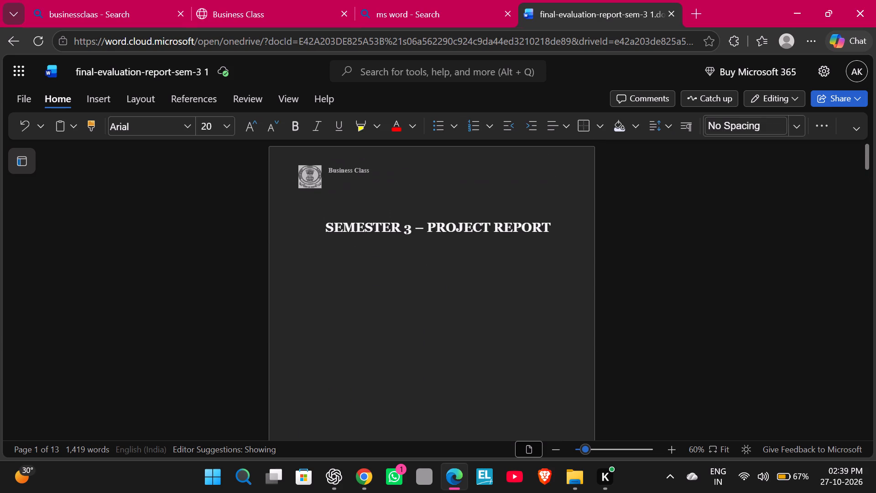
left_click(399, 346)
key("ctrl+v")
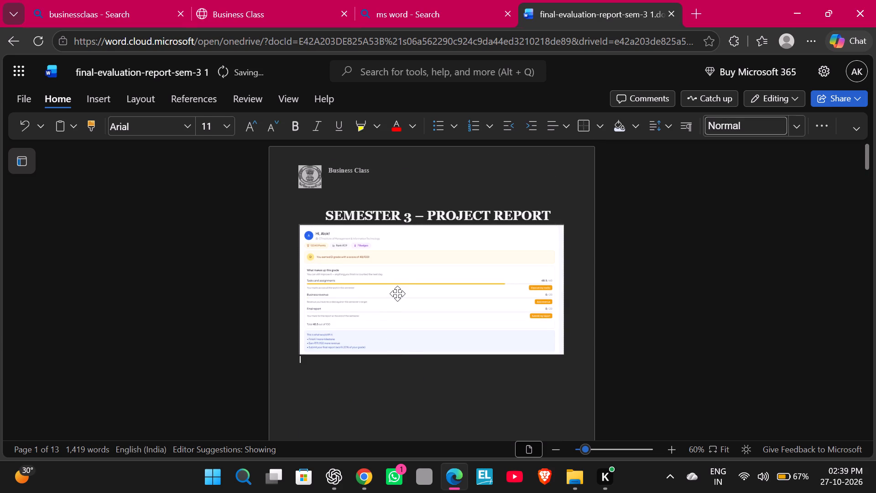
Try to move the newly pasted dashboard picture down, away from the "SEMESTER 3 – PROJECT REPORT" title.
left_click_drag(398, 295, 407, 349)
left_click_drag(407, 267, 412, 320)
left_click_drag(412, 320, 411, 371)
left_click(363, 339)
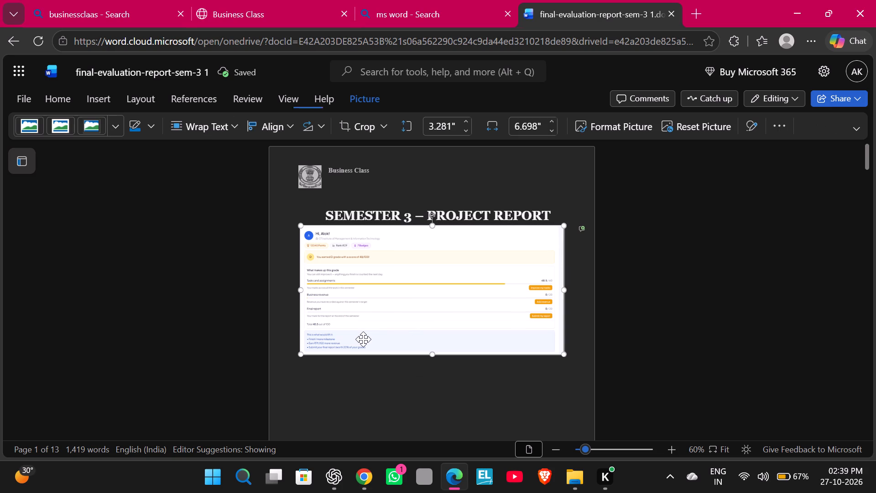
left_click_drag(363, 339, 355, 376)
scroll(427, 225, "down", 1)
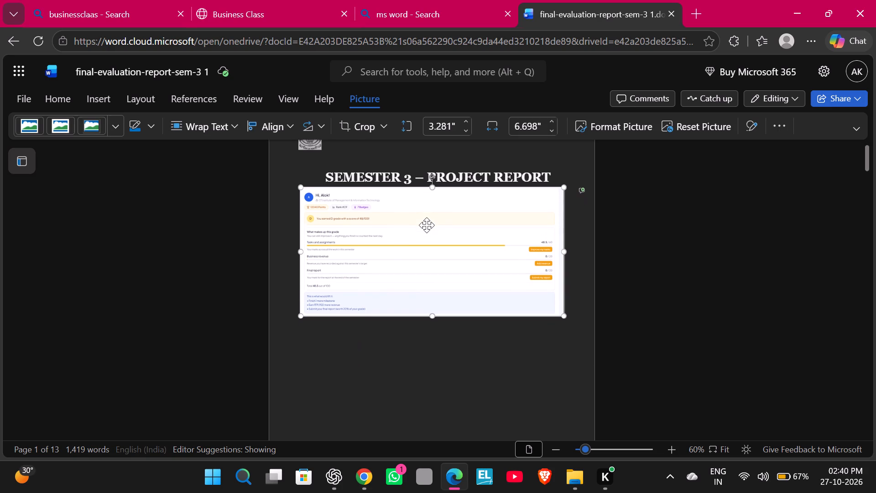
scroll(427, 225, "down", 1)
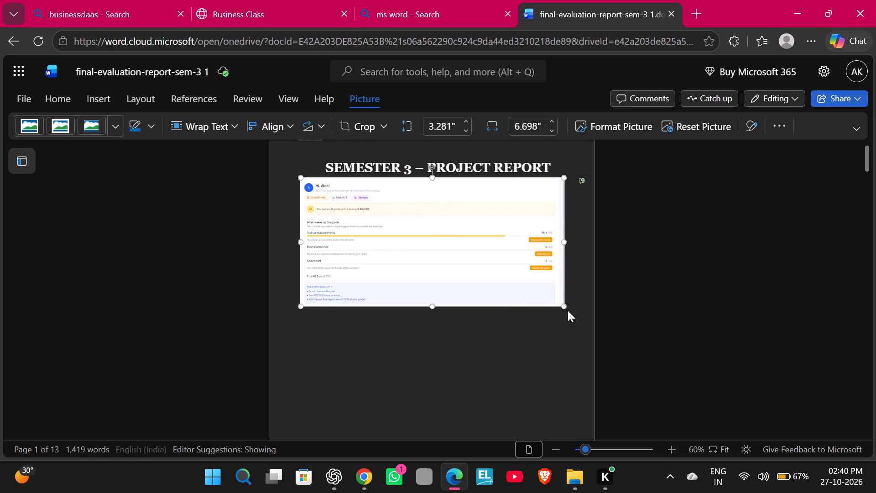
Enlarge the first-page dashboard picture to about 7.371 inches wide and stretch it to about 4.864 inches high.
left_click_drag(563, 304, 564, 317)
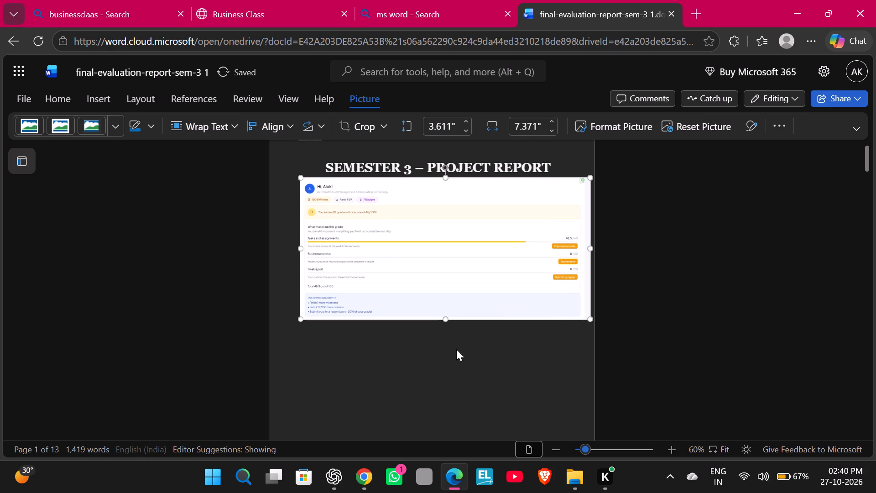
left_click(445, 320)
left_click_drag(446, 320, 450, 370)
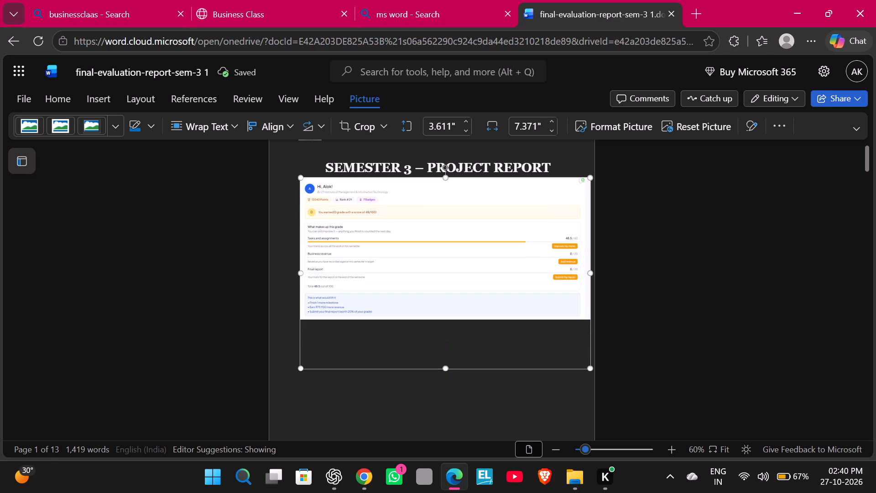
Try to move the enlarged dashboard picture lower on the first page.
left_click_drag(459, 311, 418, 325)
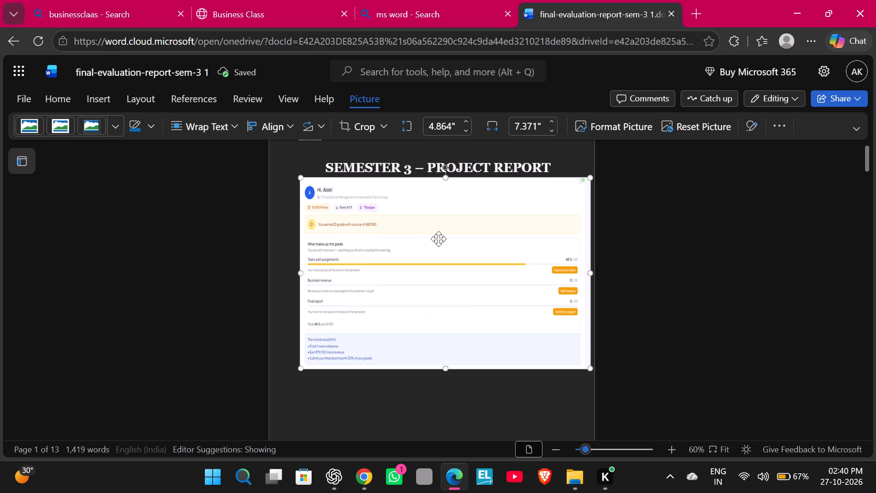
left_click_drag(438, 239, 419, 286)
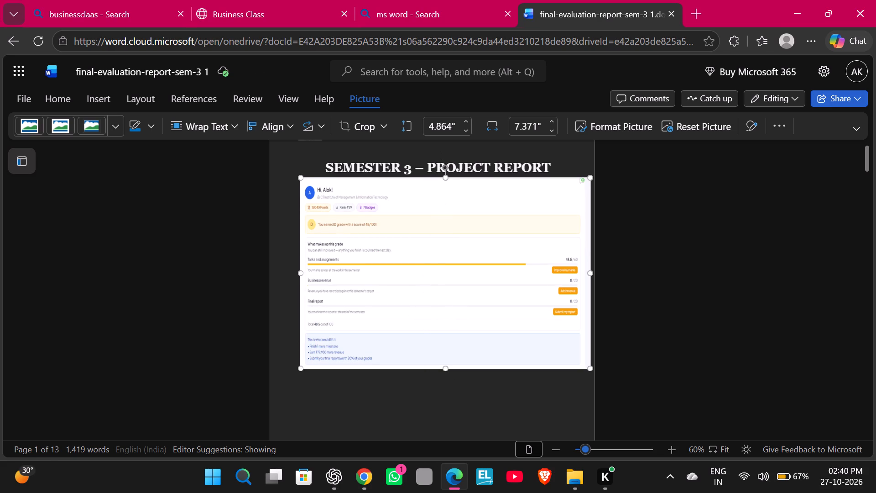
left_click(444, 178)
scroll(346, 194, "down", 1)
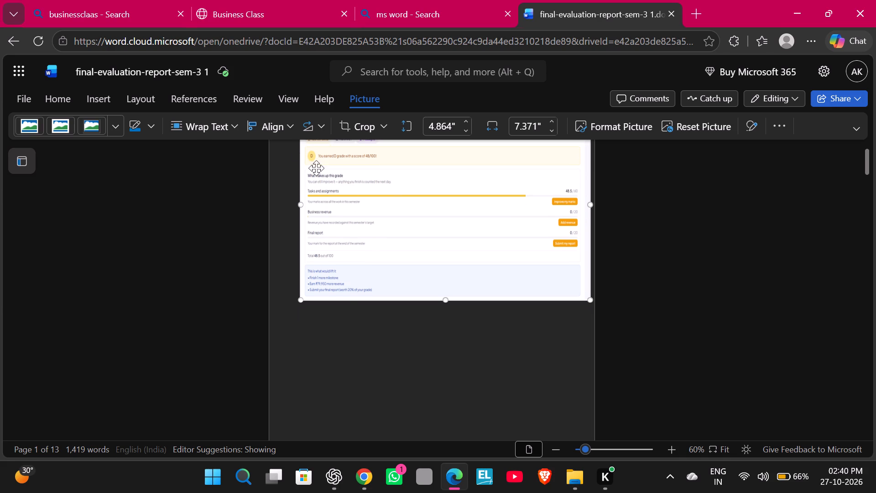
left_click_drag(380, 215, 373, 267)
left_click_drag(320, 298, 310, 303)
Reduce the first-page dashboard picture's height to about 3.872 inches, keeping its 7.371-inch width.
scroll(332, 251, "up", 3)
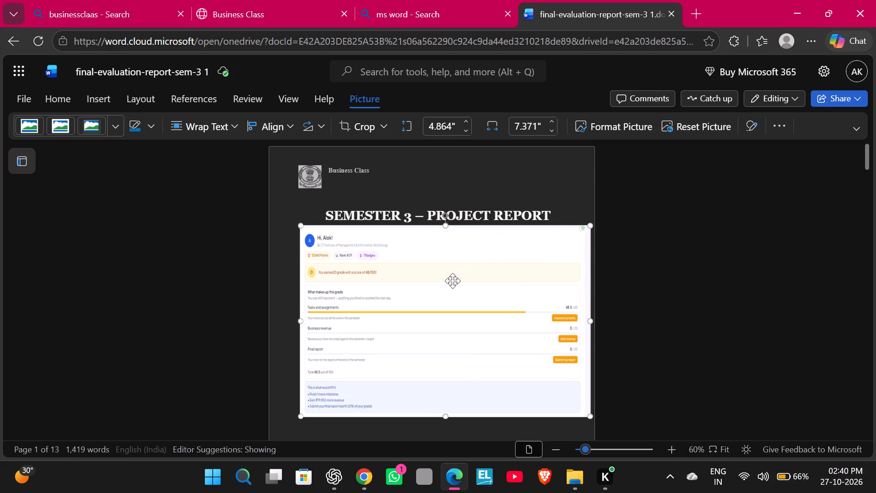
left_click_drag(459, 226, 450, 233)
left_click_drag(445, 226, 436, 265)
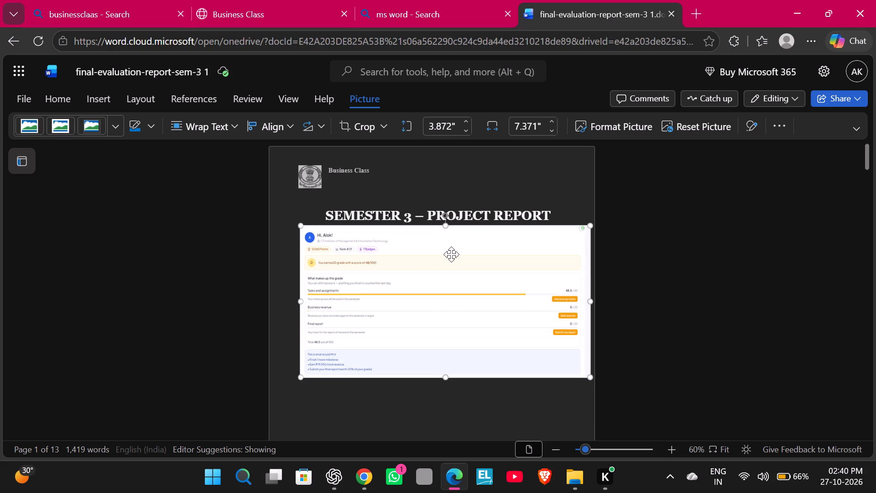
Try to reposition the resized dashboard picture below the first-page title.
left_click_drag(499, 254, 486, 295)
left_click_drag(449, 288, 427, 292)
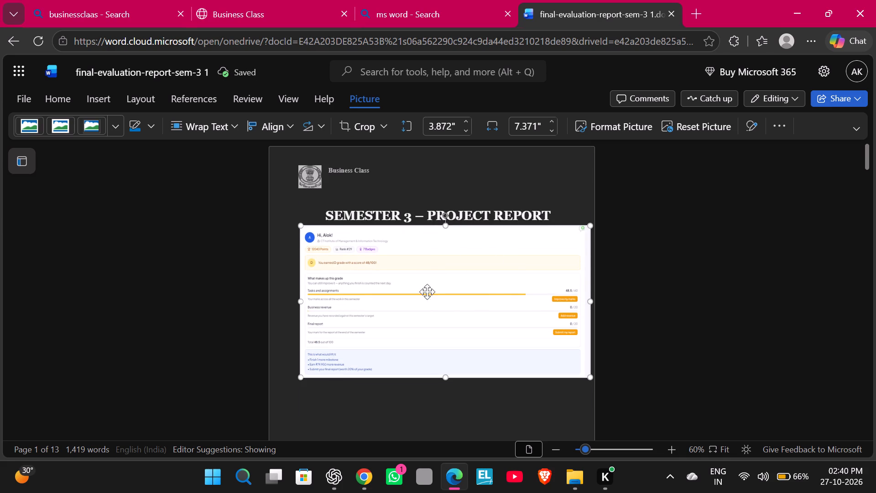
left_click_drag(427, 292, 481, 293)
Cut the older, stretched dashboard picture from the second page.
scroll(328, 372, "down", 3)
scroll(382, 343, "down", 5)
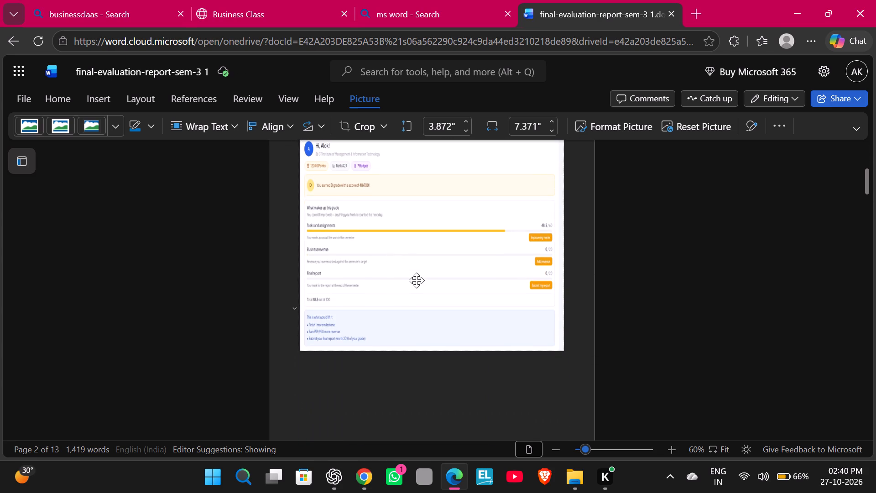
left_click(417, 280)
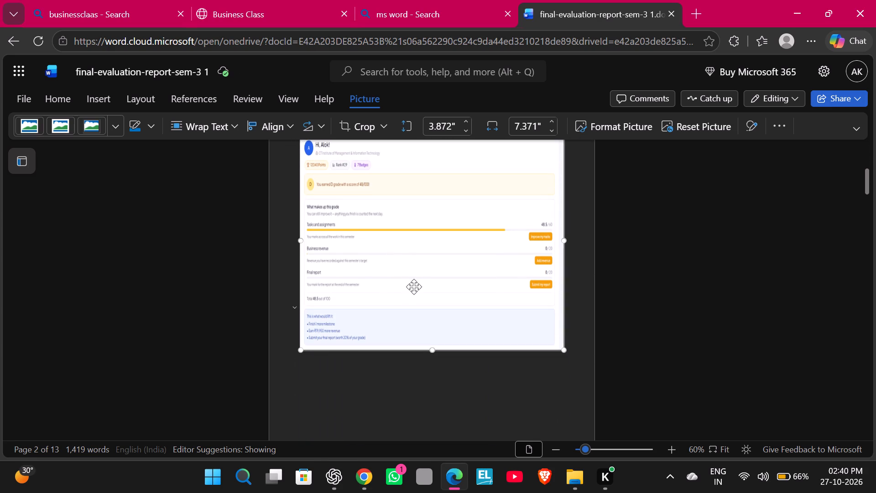
key("i")
right_click(420, 283)
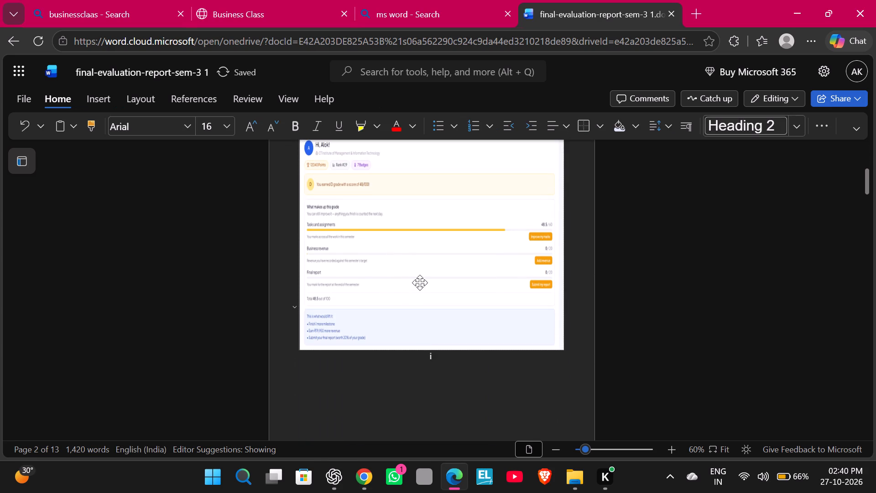
left_click(495, 63)
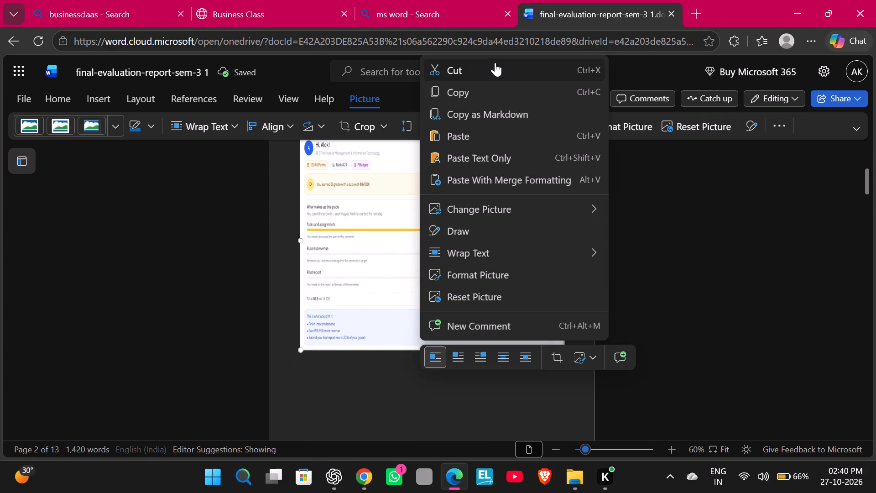
Review the opening pages, from the title page through the student details to the Index table.
scroll(475, 268, "up", 2)
scroll(475, 266, "down", 10)
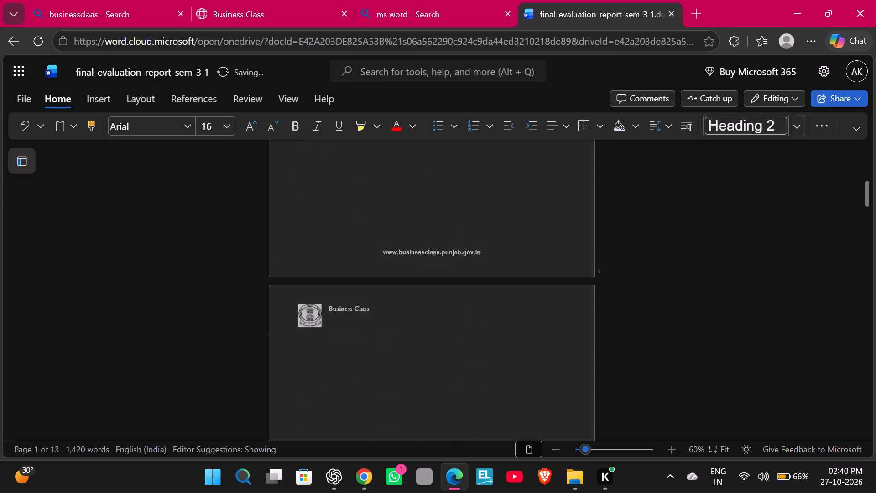
scroll(480, 242, "down", 3)
scroll(480, 241, "up", 3)
scroll(480, 238, "down", 10)
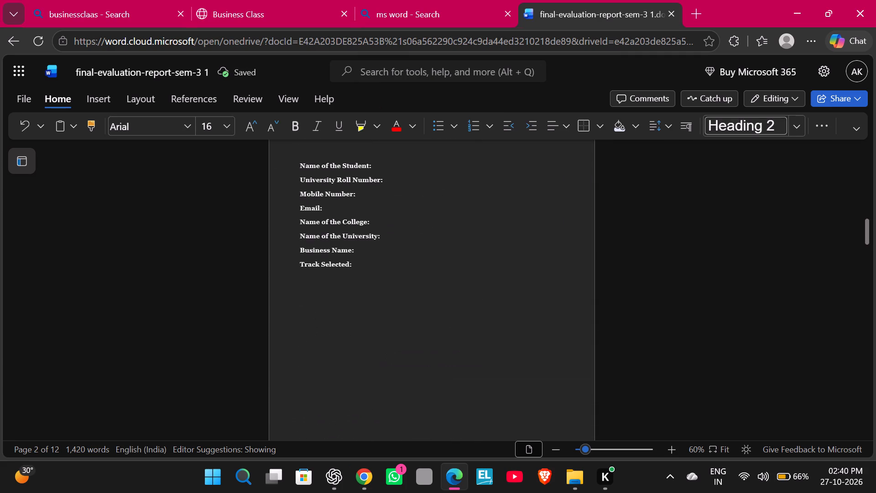
scroll(480, 232, "up", 4)
scroll(480, 232, "down", 10)
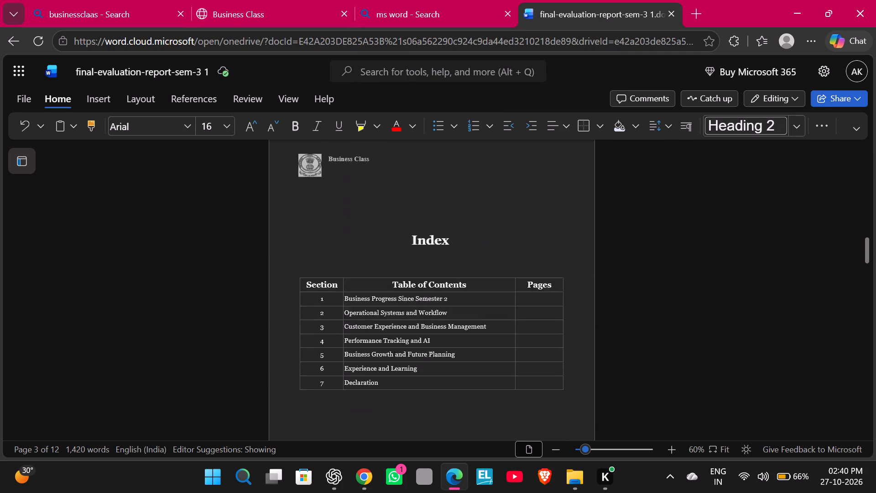
scroll(480, 230, "up", 14)
scroll(348, 271, "up", 14)
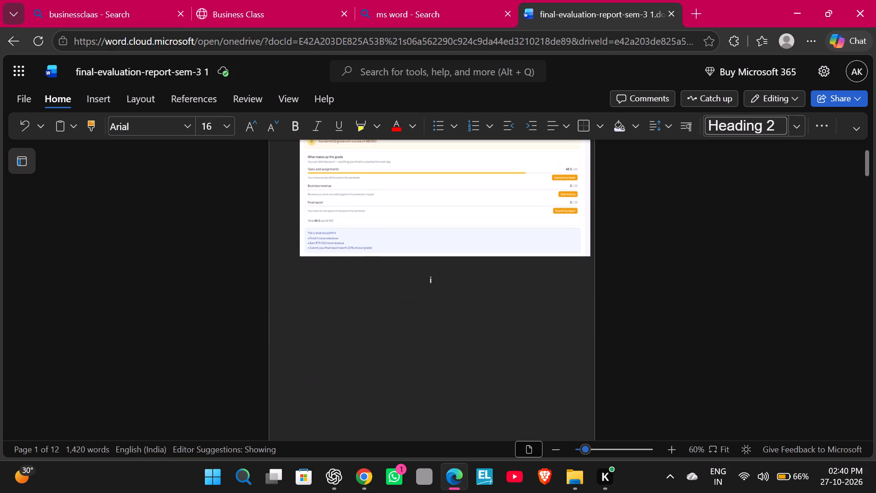
Inspect the empty second page for a place to insert another picture.
scroll(354, 253, "down", 5)
scroll(388, 272, "down", 3)
left_click(399, 264)
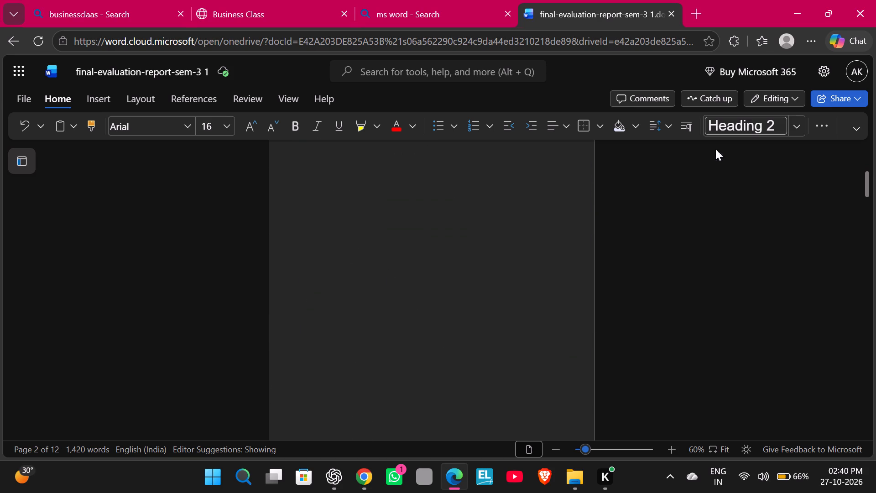
left_click(379, 264)
scroll(374, 265, "up", 4)
scroll(373, 265, "down", 4)
scroll(373, 262, "up", 9)
scroll(373, 261, "down", 10)
left_click(374, 252)
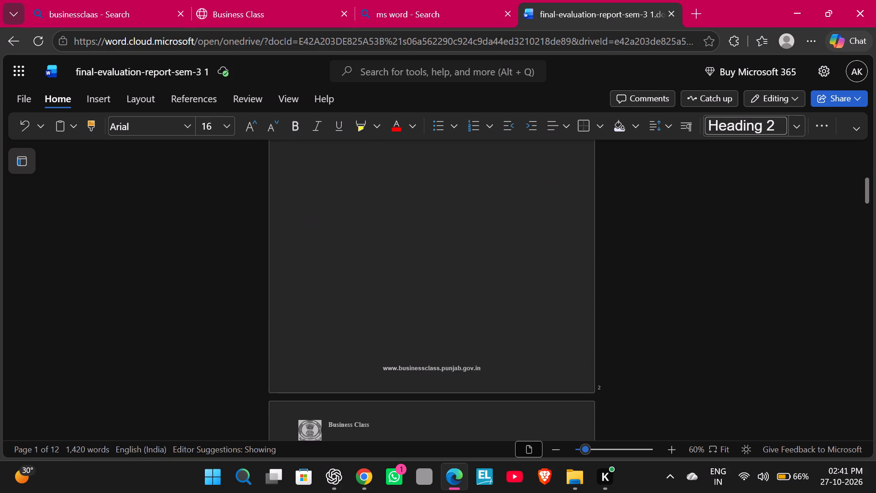
scroll(374, 251, "up", 3)
Capture a screenshot of the Semester 2 "Marketing Basics" card from the Track page of the Business Class site.
left_click(369, 0)
left_click(325, 7)
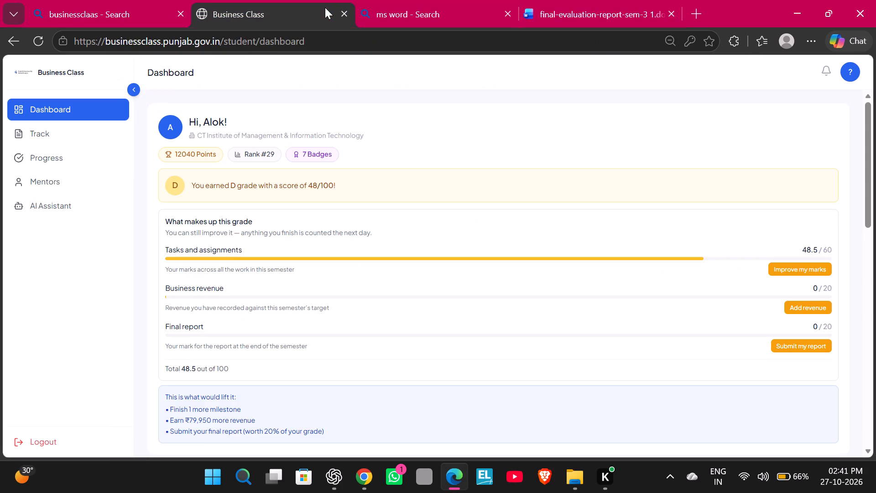
left_click(89, 134)
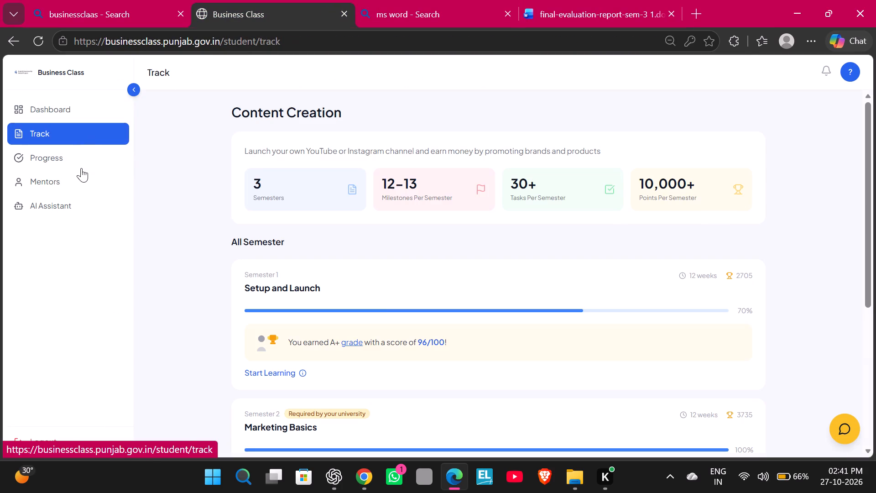
scroll(381, 307, "down", 3)
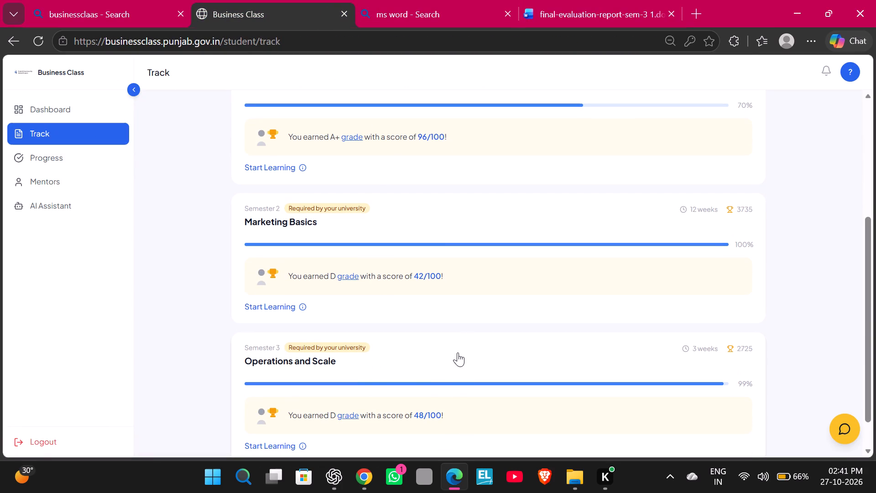
key("shift+super+s")
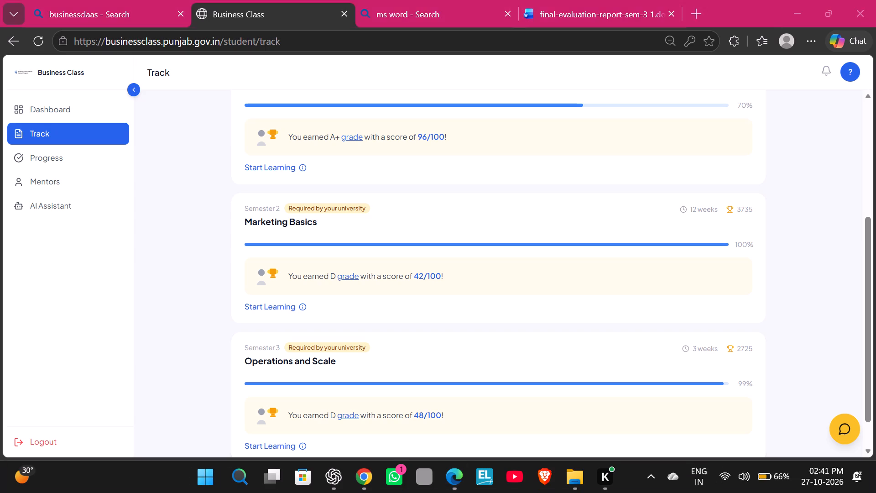
left_click_drag(228, 184, 800, 353)
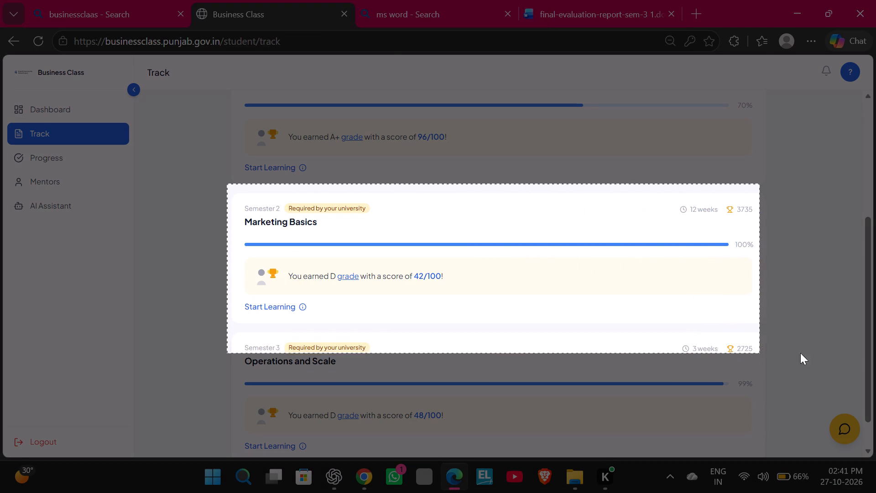
left_click_drag(800, 353, 801, 334)
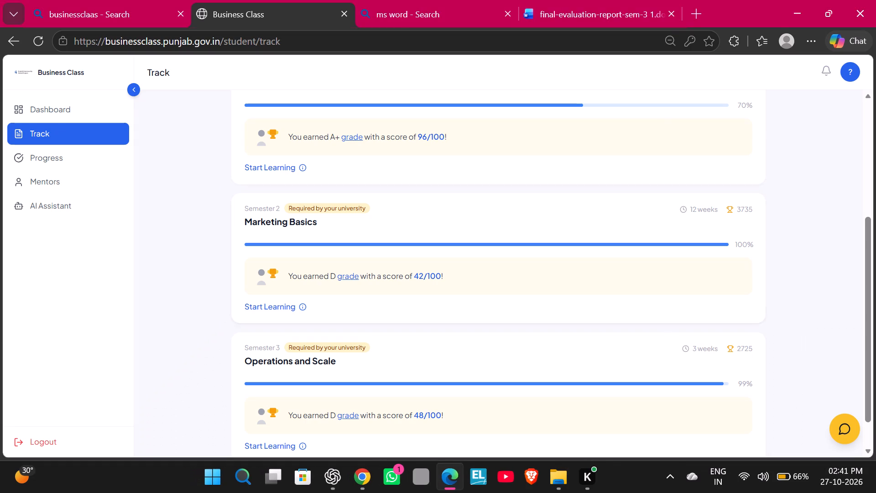
Paste the "Marketing Basics" screenshot onto the empty second page of the Word report.
left_click(585, 6)
left_click(468, 260)
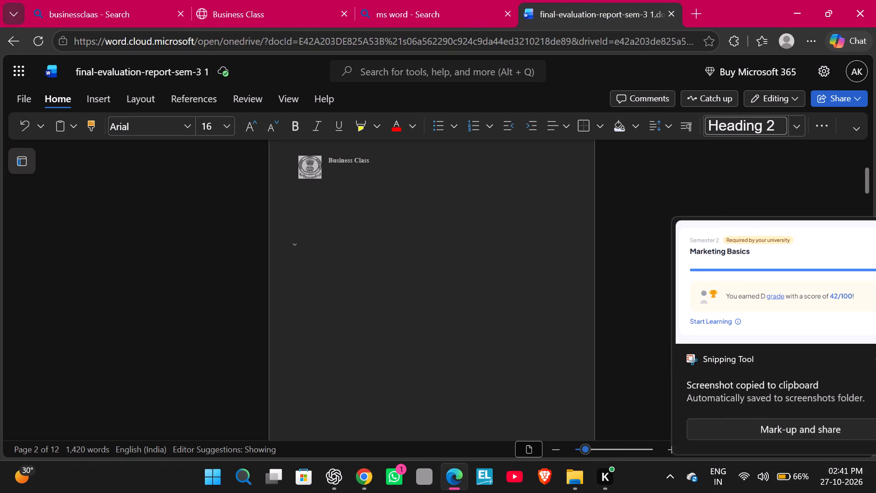
key("v")
key("BackSpace")
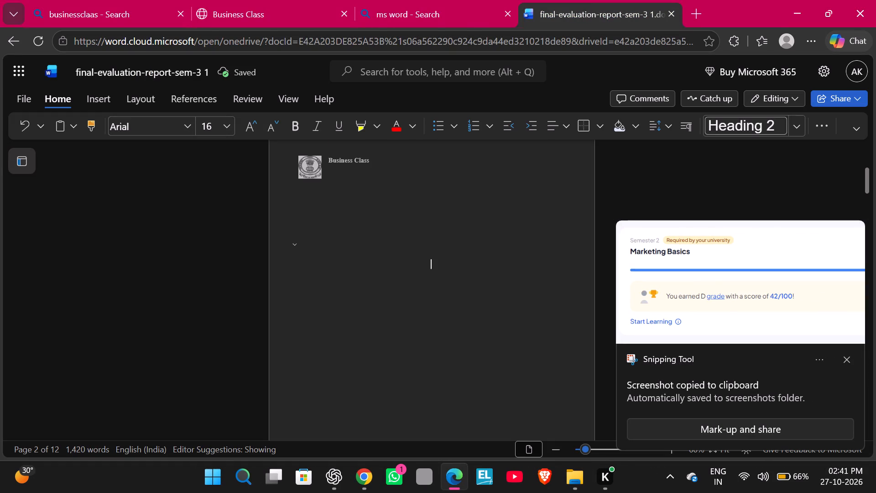
key("ctrl+v")
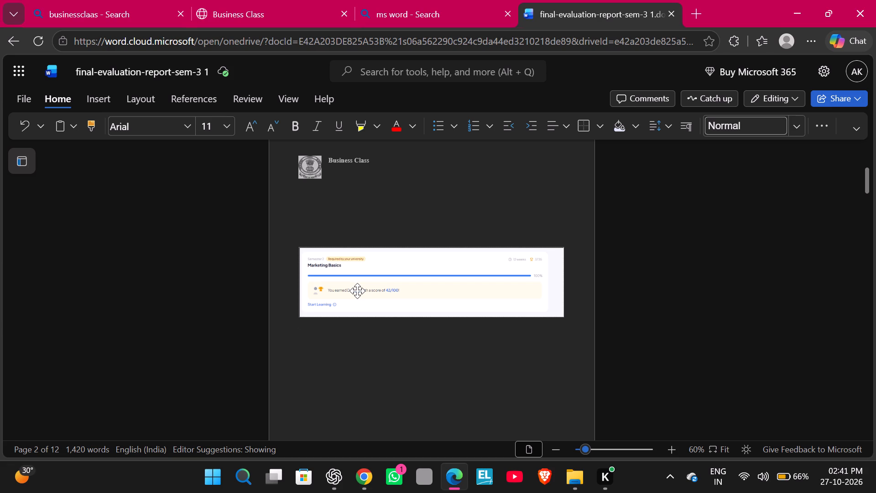
Check the pasted "Marketing Basics" screenshot on the second page and the empty space below it.
scroll(259, 238, "up", 3)
scroll(259, 234, "down", 2)
scroll(417, 259, "down", 4)
left_click(692, 288)
scroll(670, 283, "down", 3)
scroll(538, 254, "down", 6)
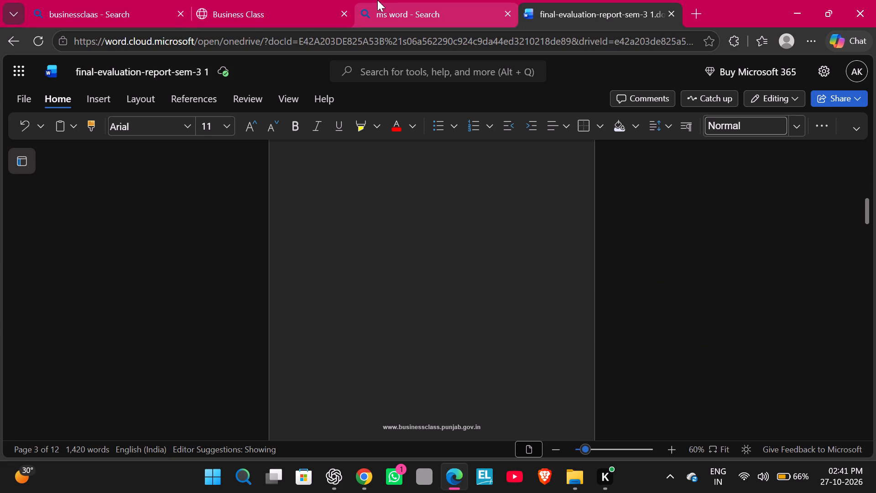
Open the Semester 2 "Marketing Basics" card on the Business Class Track page to show its milestones.
left_click(276, 0)
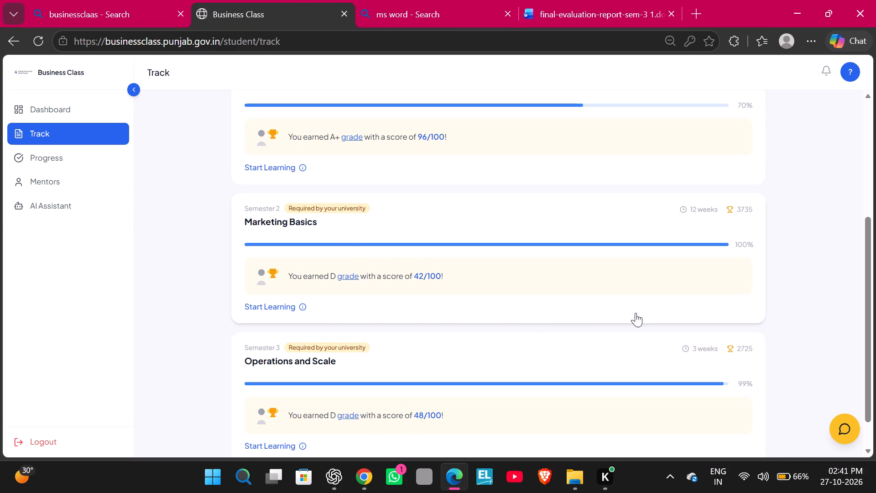
left_click(636, 313)
scroll(523, 273, "up", 7)
scroll(522, 274, "down", 1)
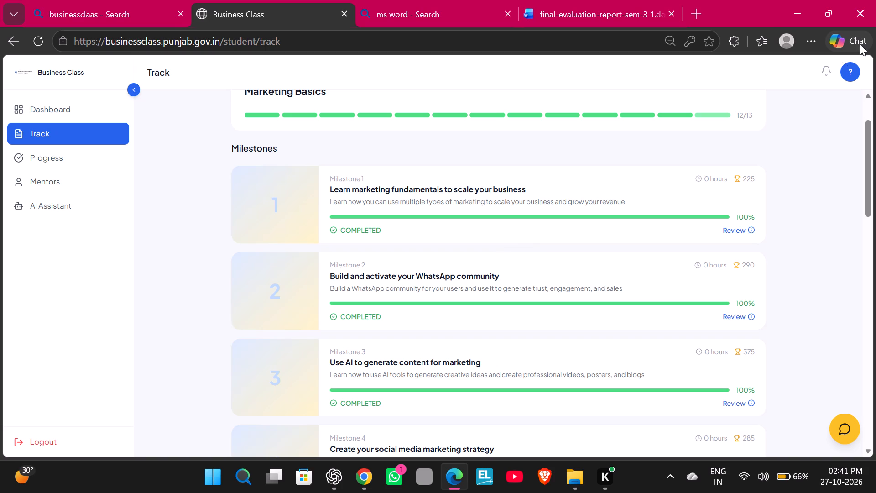
Reduce the browser zoom to 33% so more of the Marketing Basics milestones fit on the screen.
left_click(815, 39)
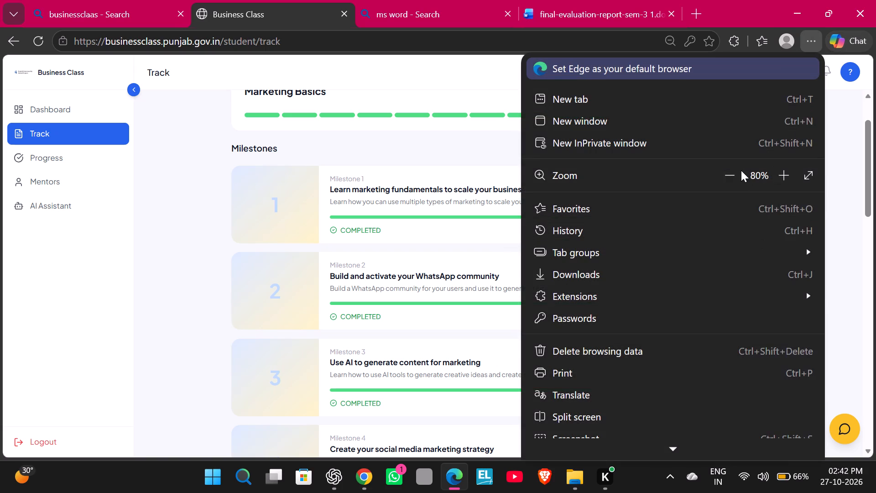
left_click(731, 172)
left_click(731, 172)
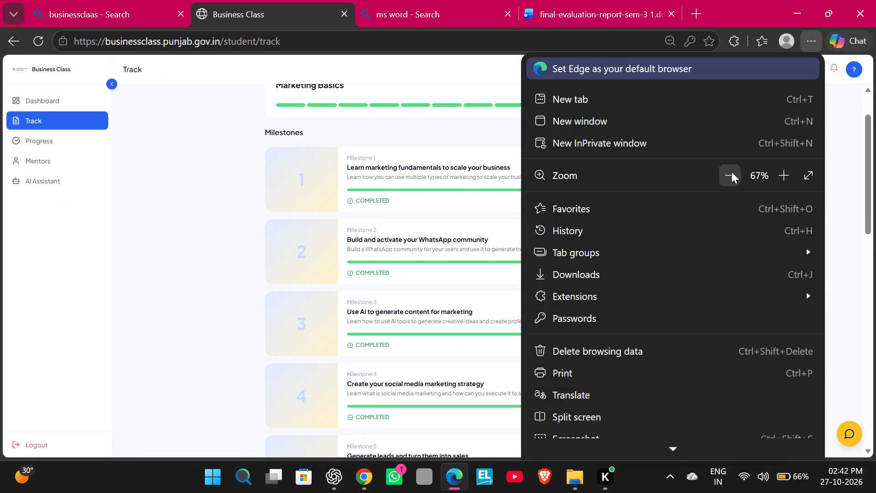
left_click(731, 172)
left_click(731, 172)
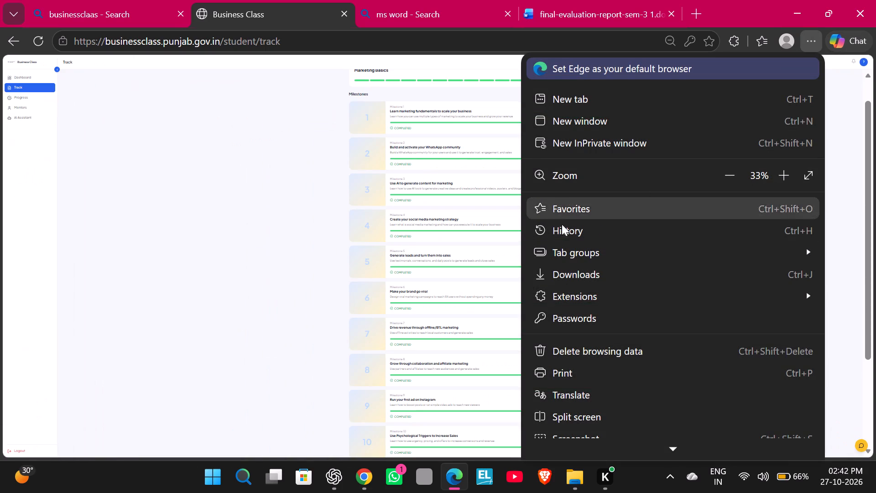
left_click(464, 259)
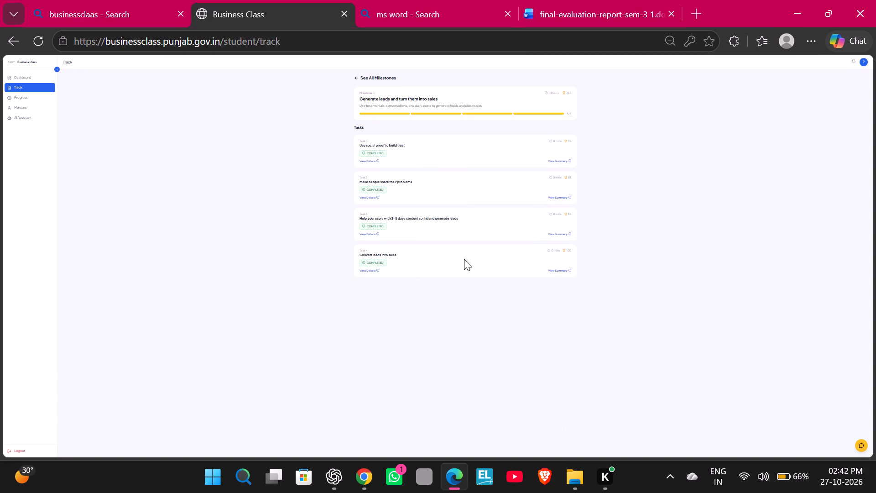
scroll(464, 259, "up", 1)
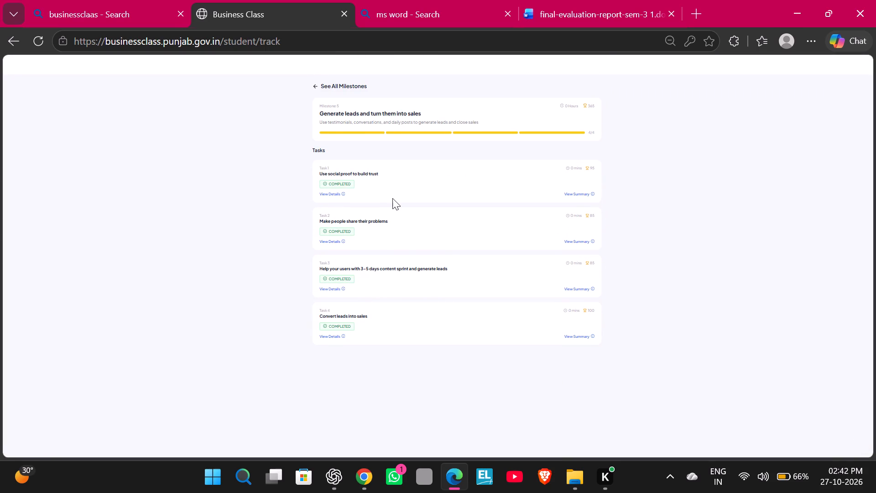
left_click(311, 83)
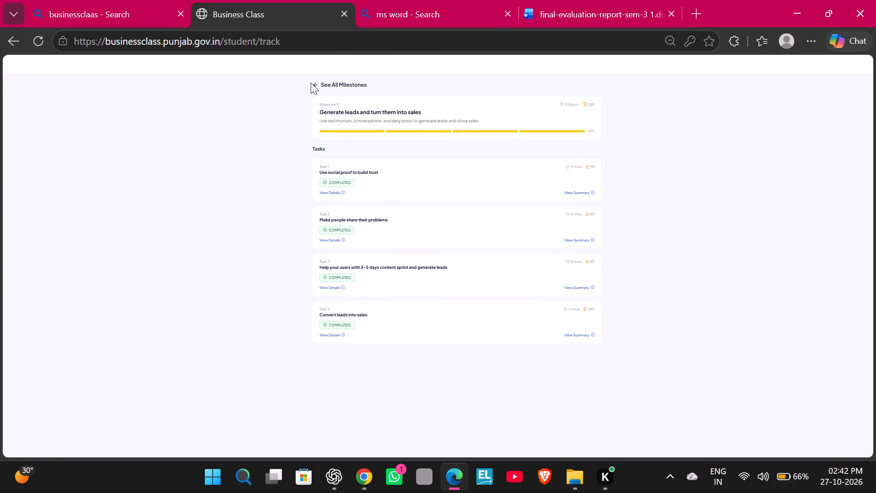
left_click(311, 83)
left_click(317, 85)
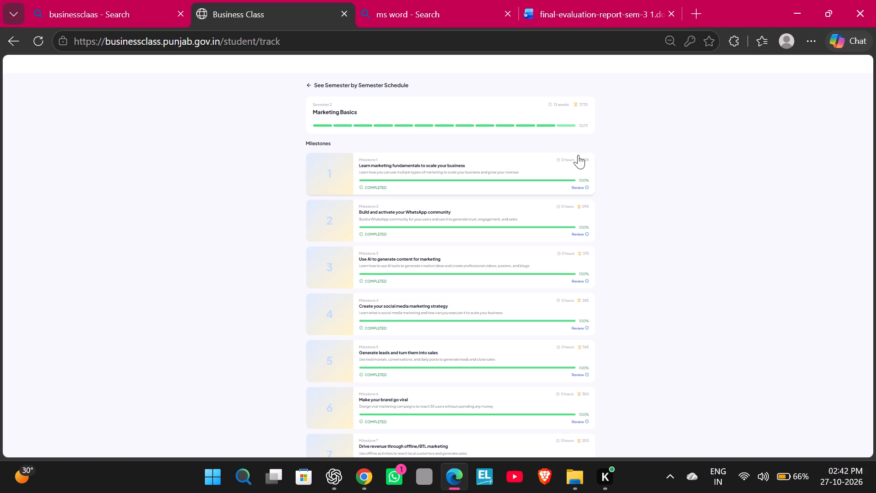
Capture a screenshot of the "Marketing Basics" milestone list, starting from its semester schedule heading.
key("shift+super+s")
left_click_drag(295, 79, 425, 131)
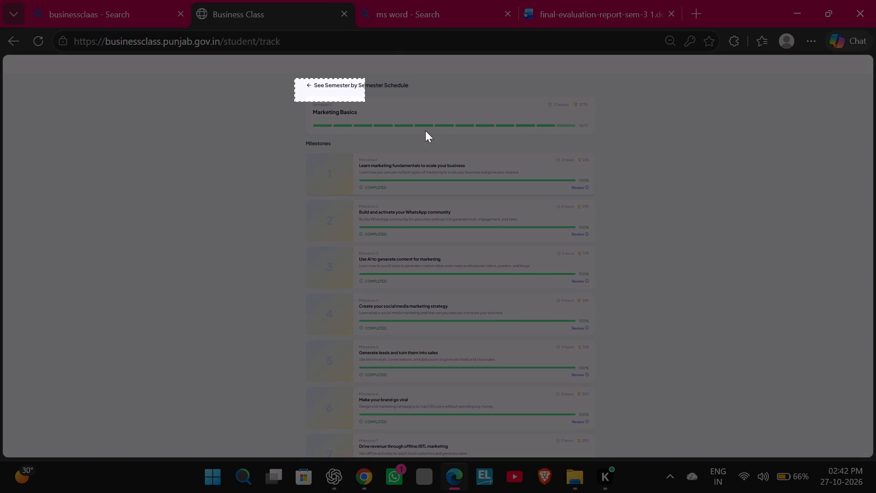
Capture a screenshot of the Semester 2 "Marketing Basics" card together with Milestones 1 to 6 on the Business Class Track page.
left_click_drag(425, 131, 628, 443)
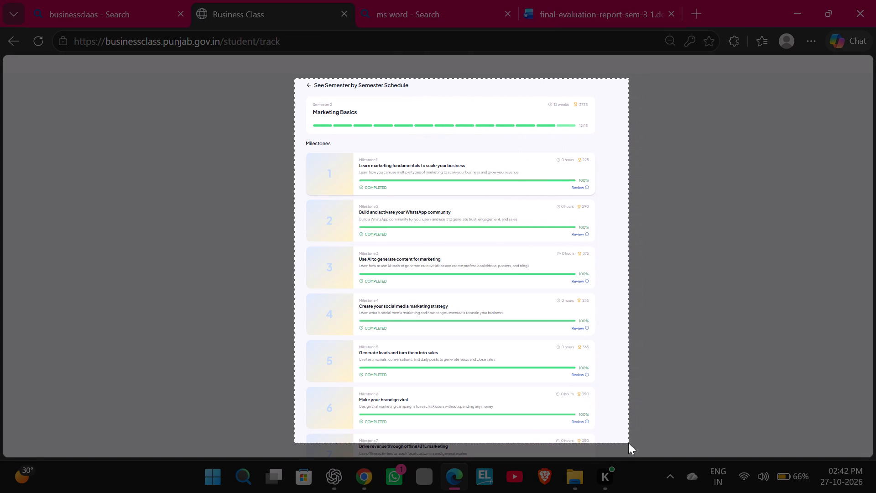
left_click_drag(628, 443, 601, 451)
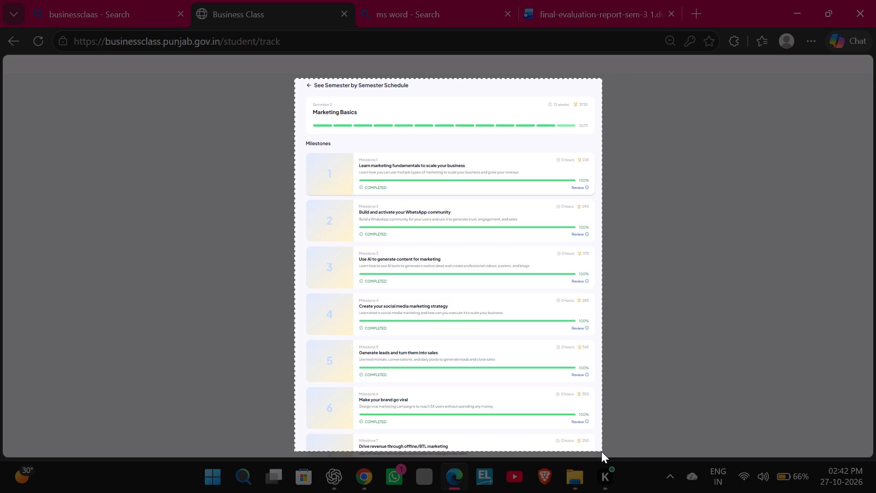
left_click_drag(601, 451, 600, 431)
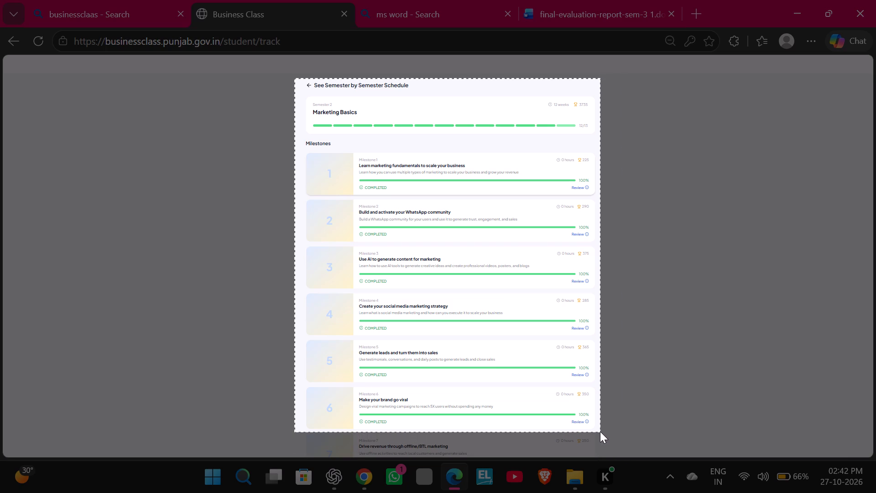
left_click_drag(600, 431, 599, 432)
Open the "Submit your report" activity under "Set your goals for Semester 2" in Milestone 13, "Recap and Introduction".
scroll(598, 350, "down", 4)
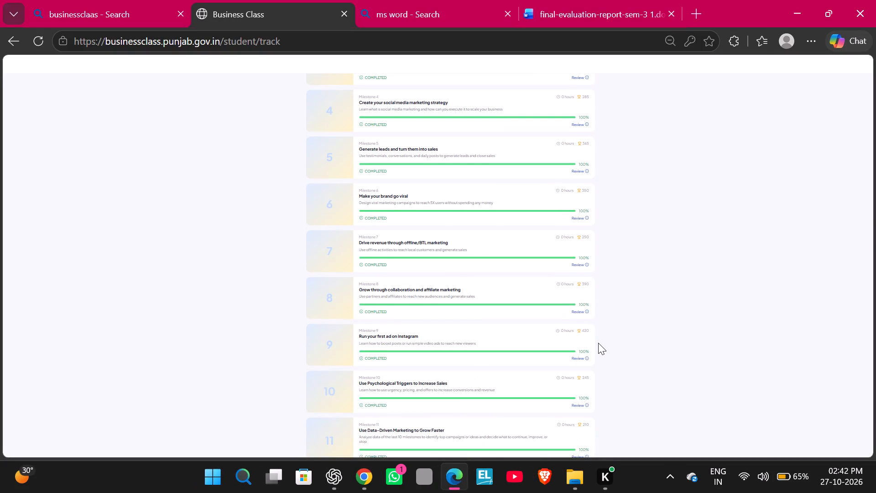
scroll(597, 336, "down", 6)
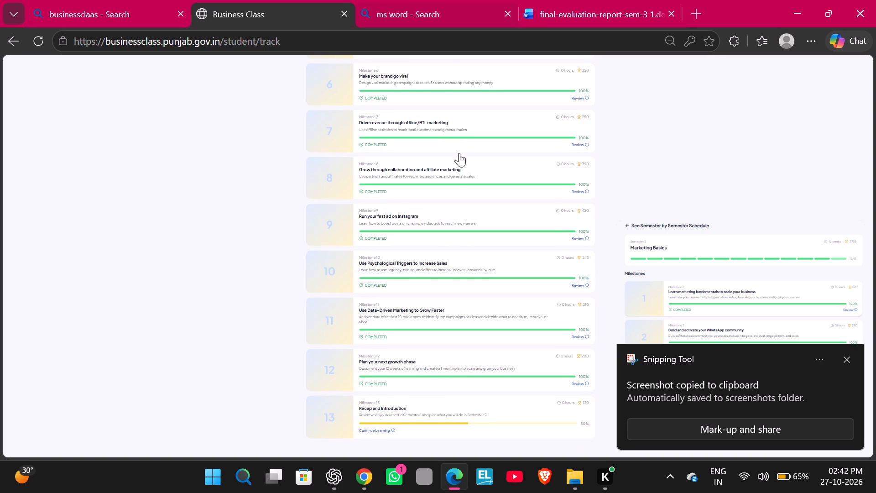
left_click(380, 436)
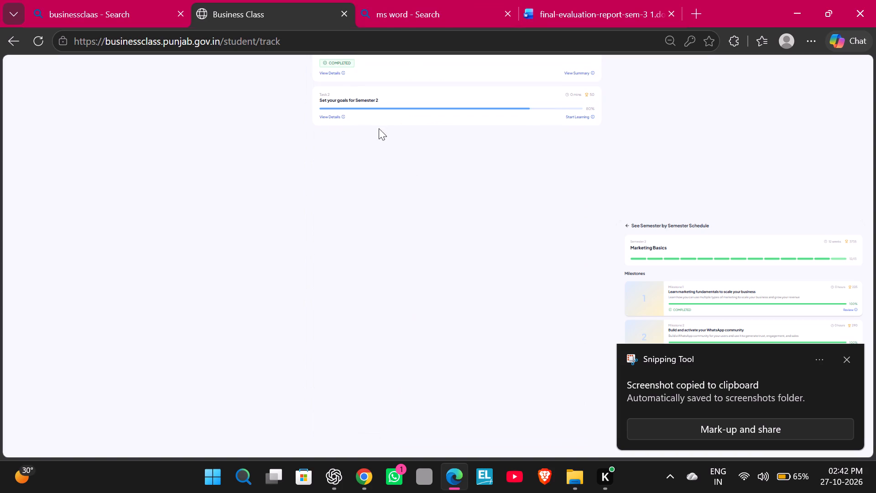
scroll(384, 155, "up", 2)
left_click(399, 239)
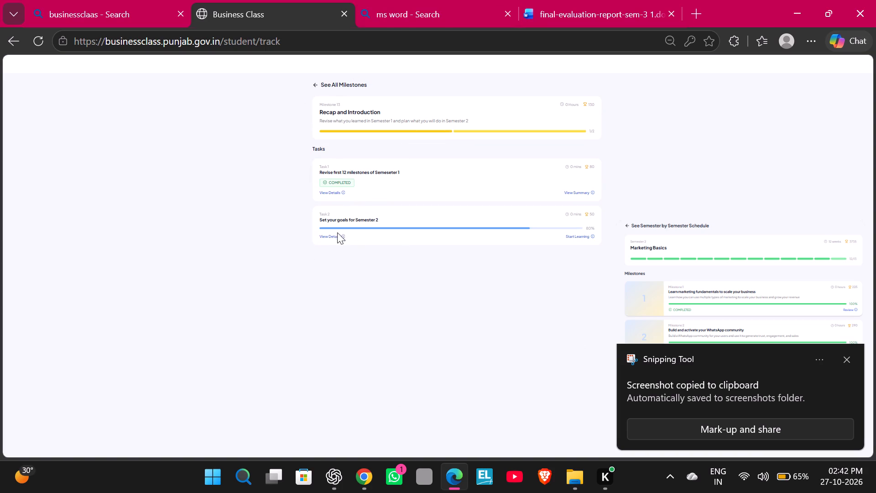
left_click(336, 235)
scroll(368, 233, "down", 2)
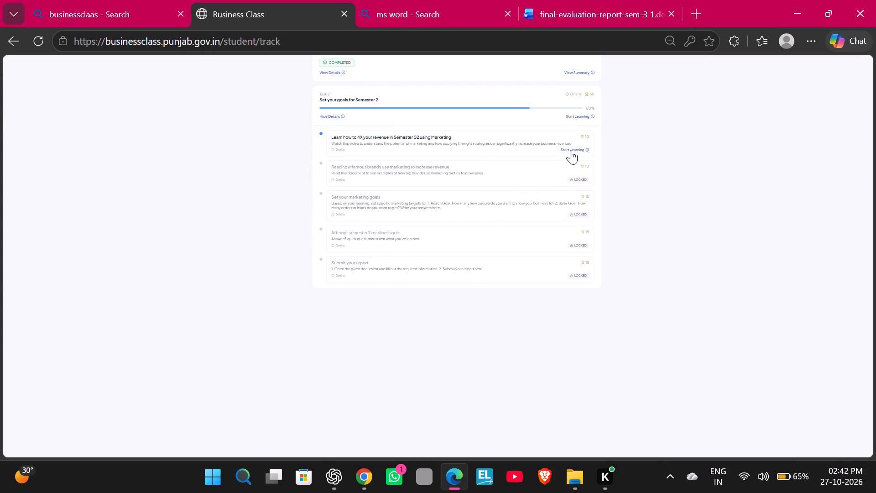
left_click(571, 150)
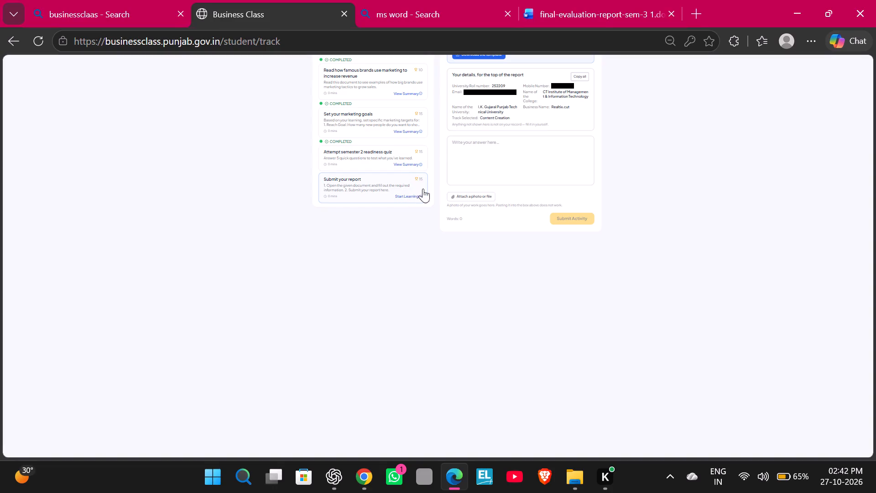
Read the "Submit your report" activity, including its template instructions, student details and answer area.
left_click(480, 155)
scroll(484, 152, "up", 1)
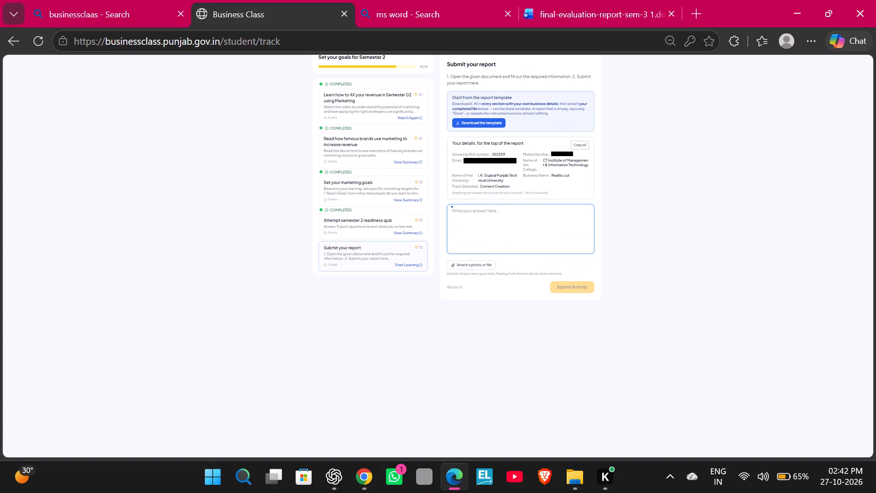
scroll(486, 152, "up", 1)
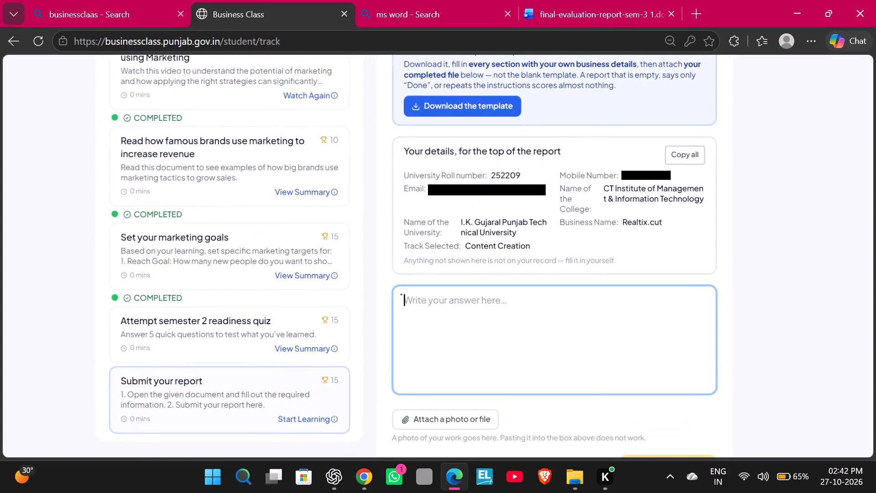
scroll(491, 124, "up", 1)
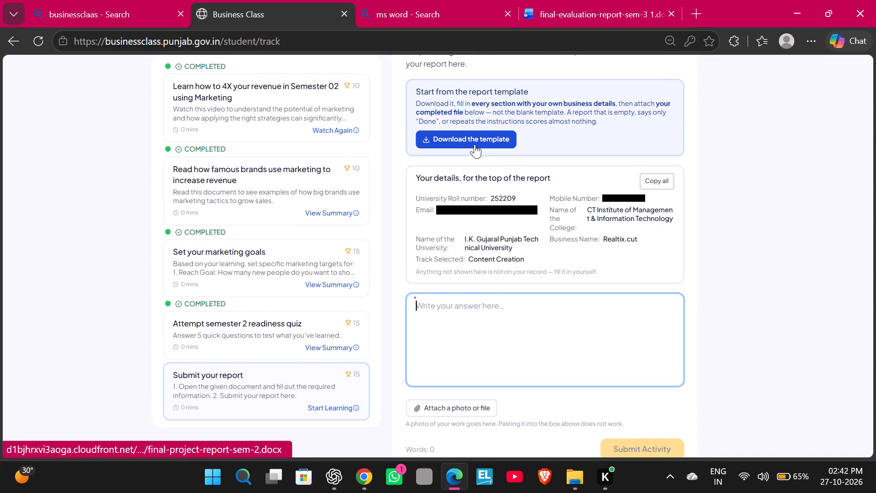
scroll(474, 144, "down", 1)
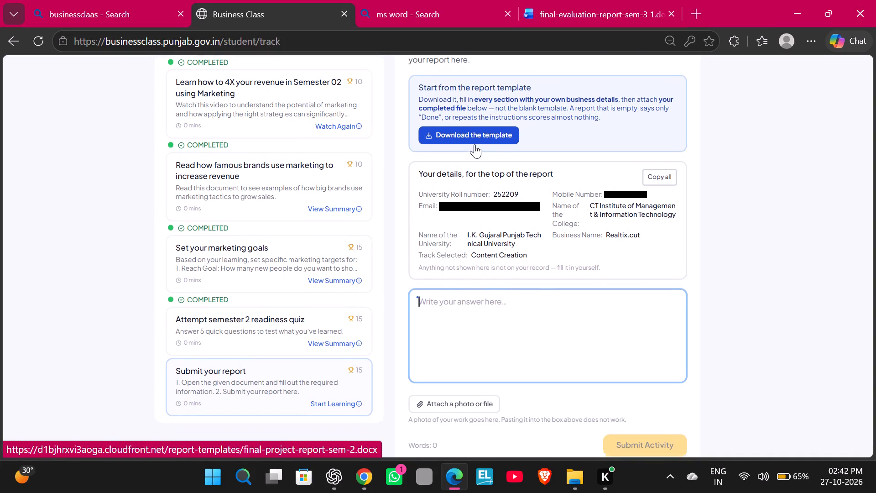
scroll(474, 144, "down", 1)
scroll(453, 179, "up", 2)
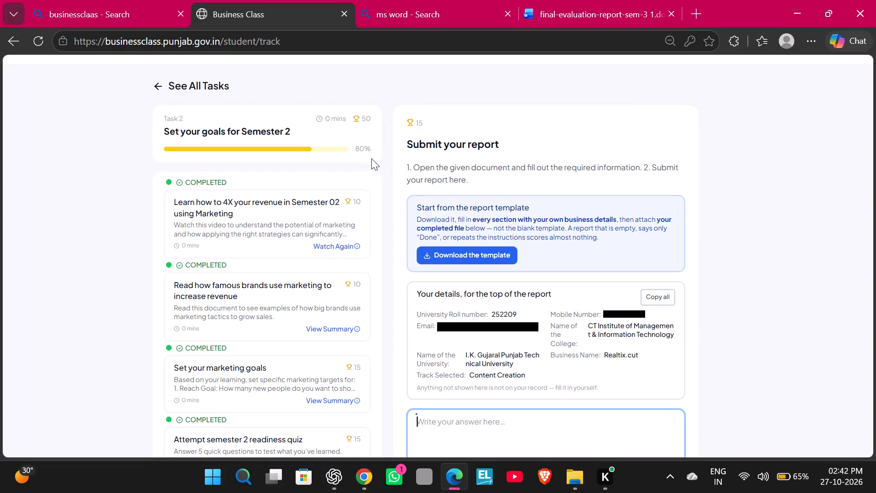
scroll(371, 158, "down", 2)
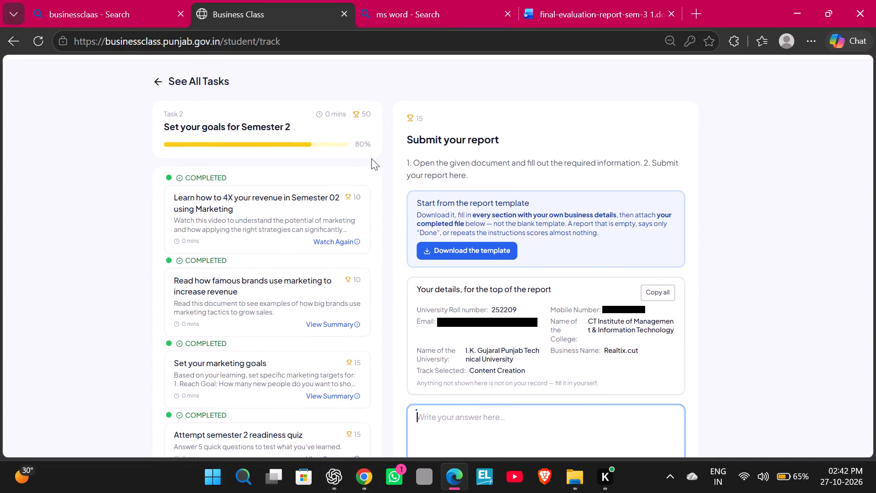
scroll(371, 158, "down", 2)
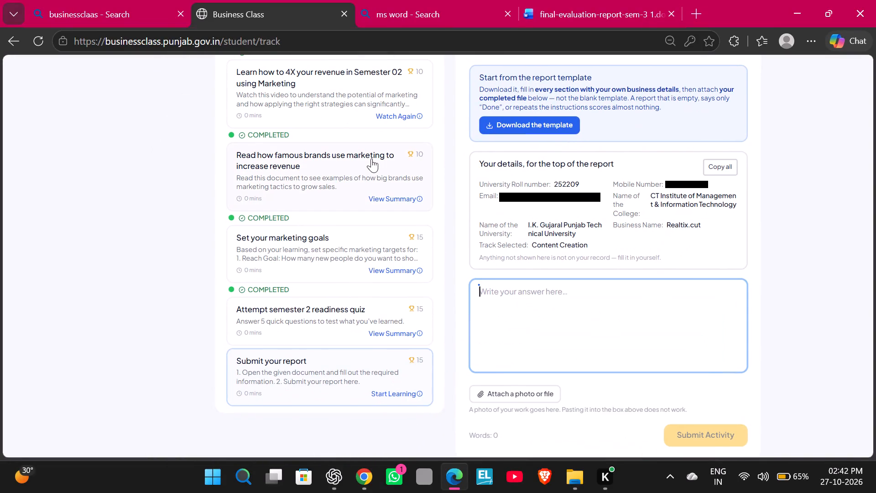
scroll(388, 168, "up", 1)
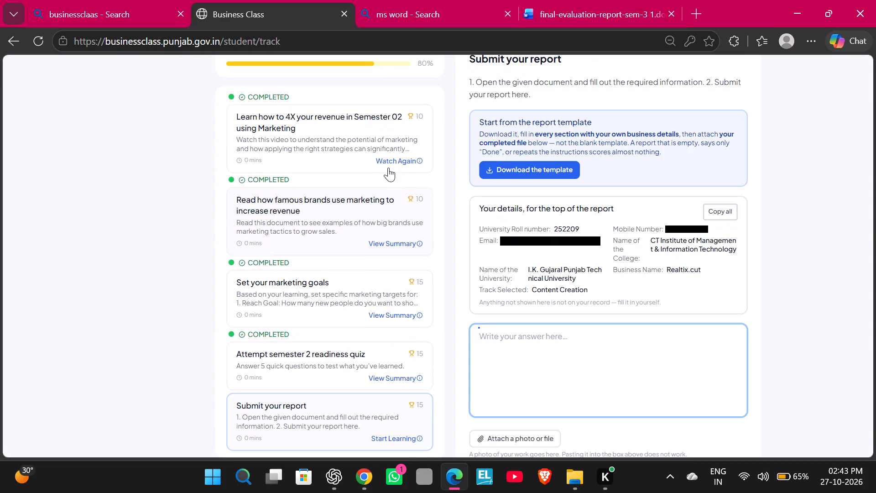
scroll(388, 168, "up", 2)
Reopen the "Submit your report" activity, open its Semester 2 report template and skim the pages from the title through Section 1.
left_click(224, 84)
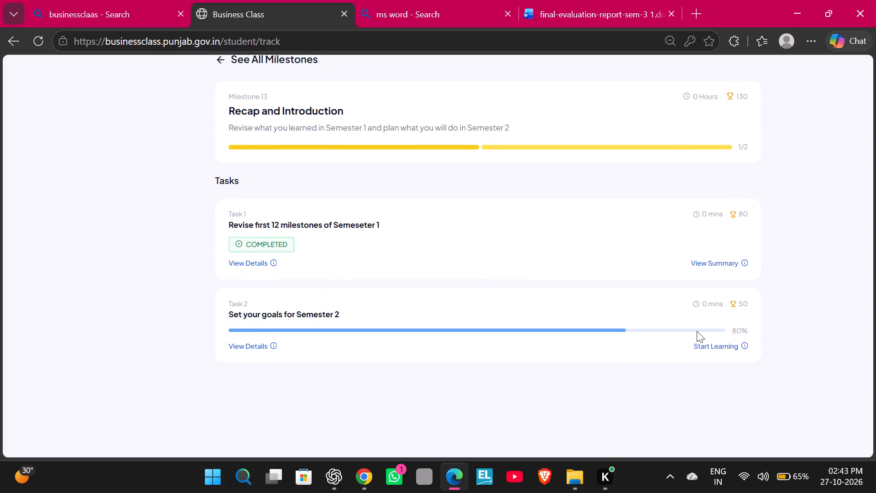
left_click(713, 345)
left_click(561, 240)
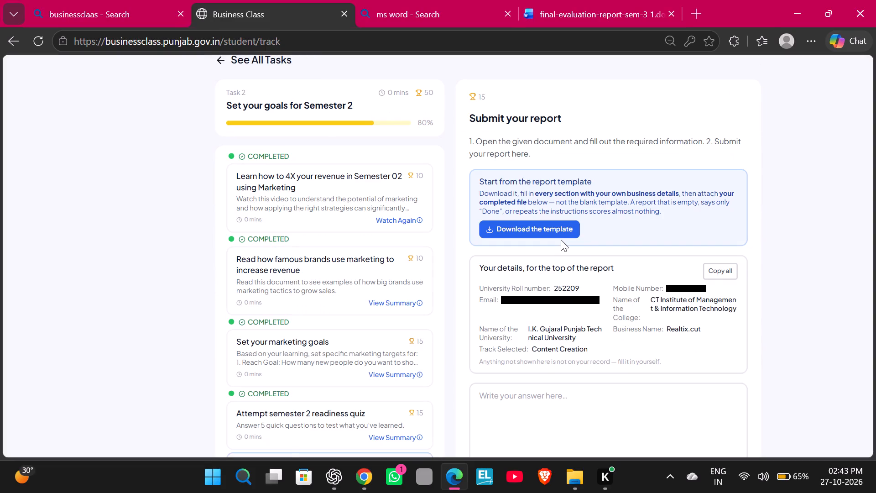
left_click(556, 236)
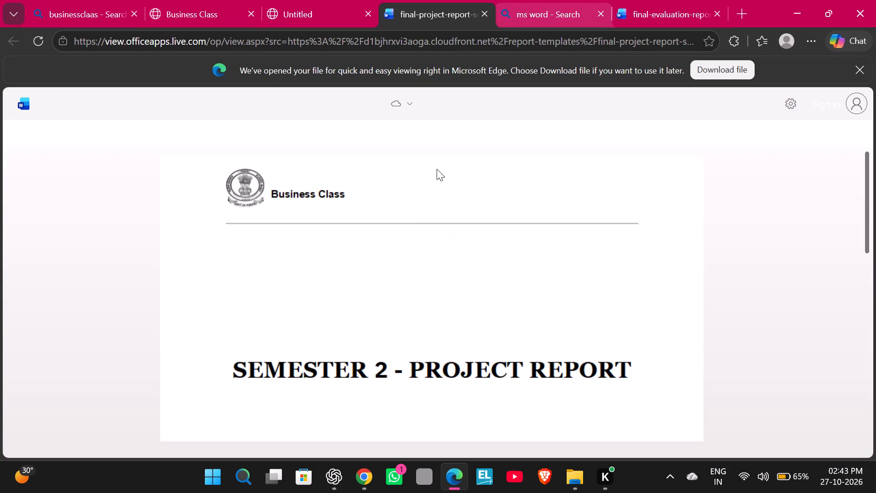
scroll(412, 208, "down", 5)
scroll(386, 235, "up", 3)
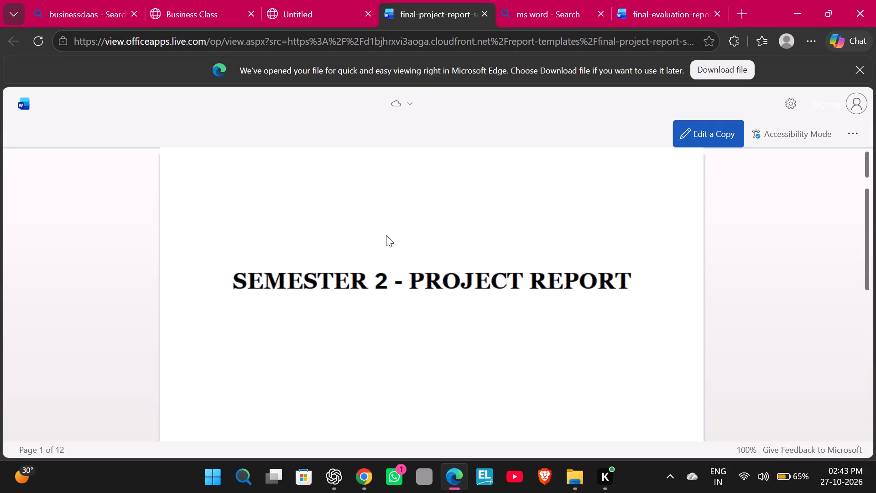
scroll(386, 235, "up", 2)
scroll(386, 235, "down", 8)
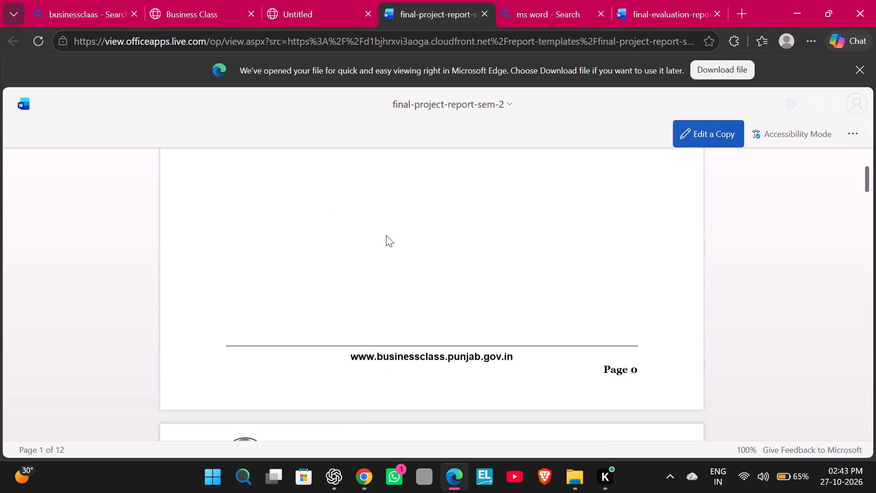
scroll(386, 235, "down", 11)
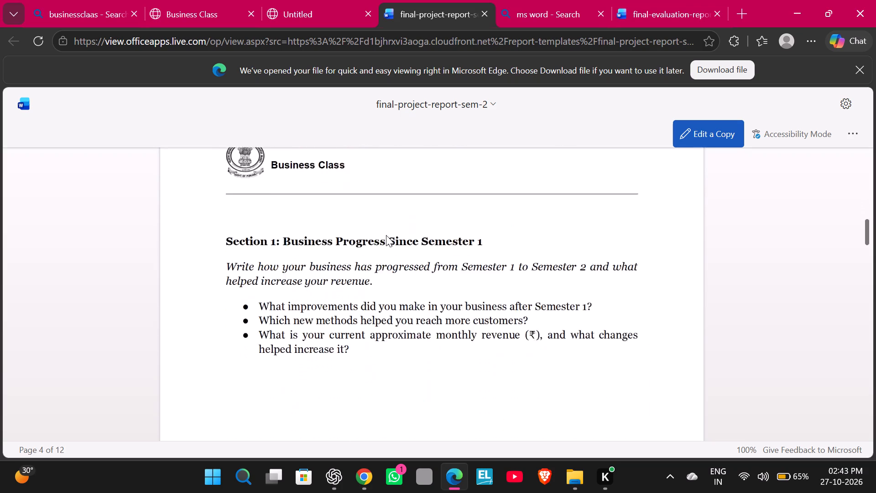
scroll(386, 235, "down", 2)
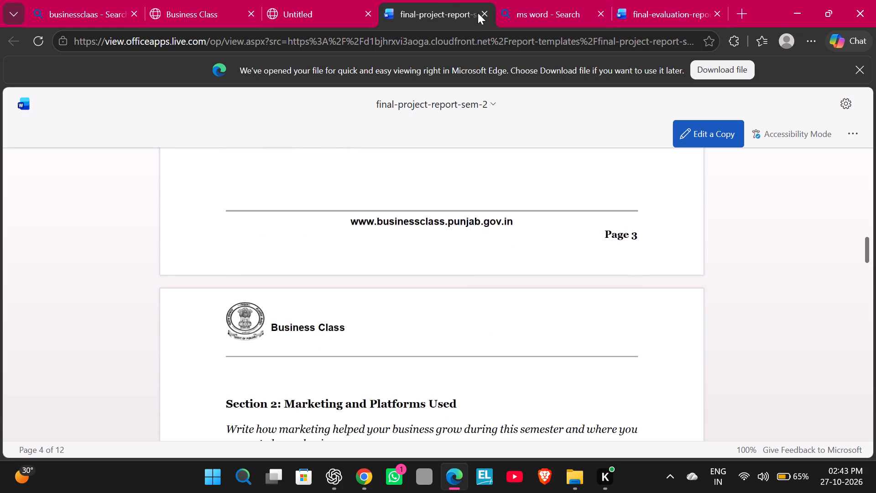
Close the Semester 2 report template and return from the "Submit your report" activity to the full milestone list on the Track page.
left_click(479, 12)
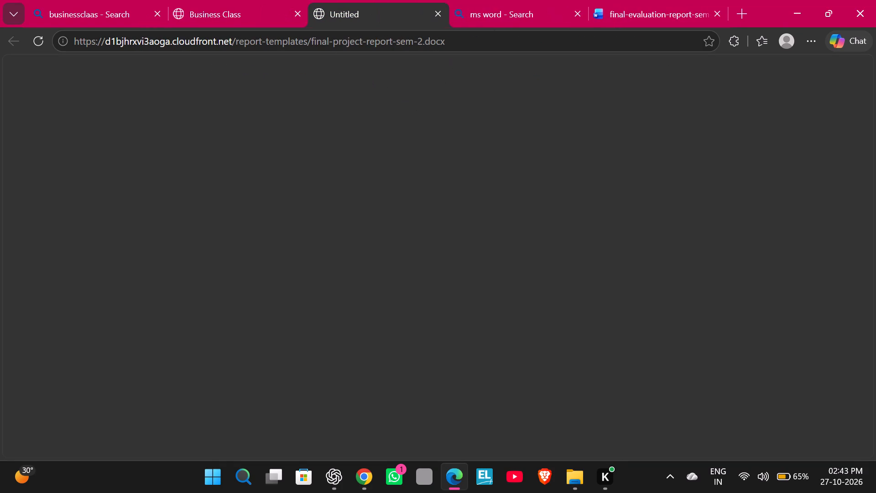
left_click(514, 0)
left_click(249, 0)
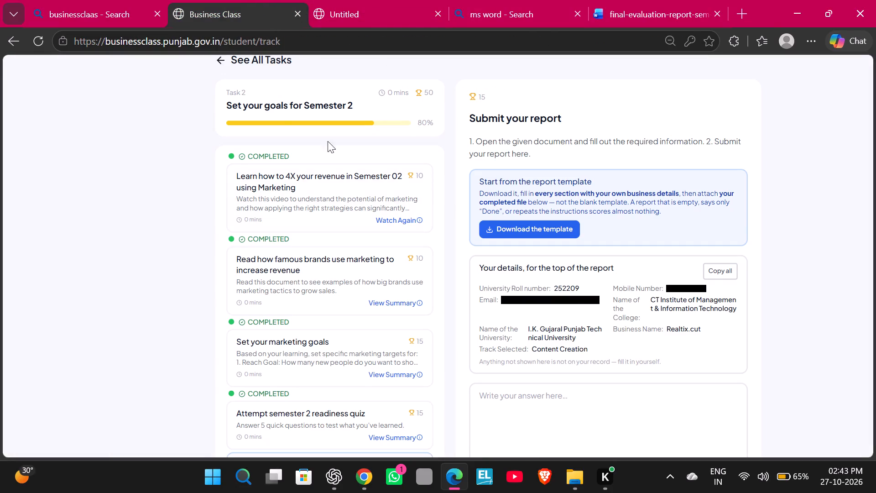
left_click(219, 54)
left_click(221, 62)
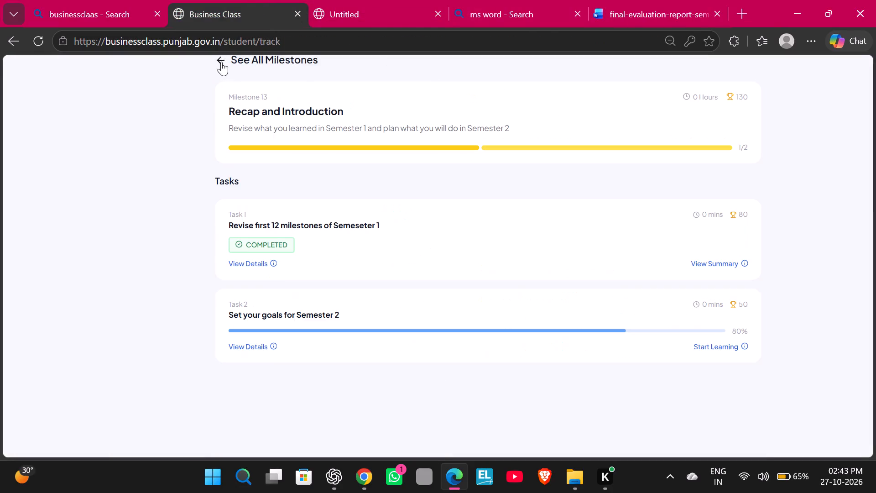
left_click(216, 62)
Reduce the Track page zoom to 25% and look over the Semester 2 milestones, framing the ones from Milestone 5 through Milestone 12.
scroll(287, 192, "down", 6)
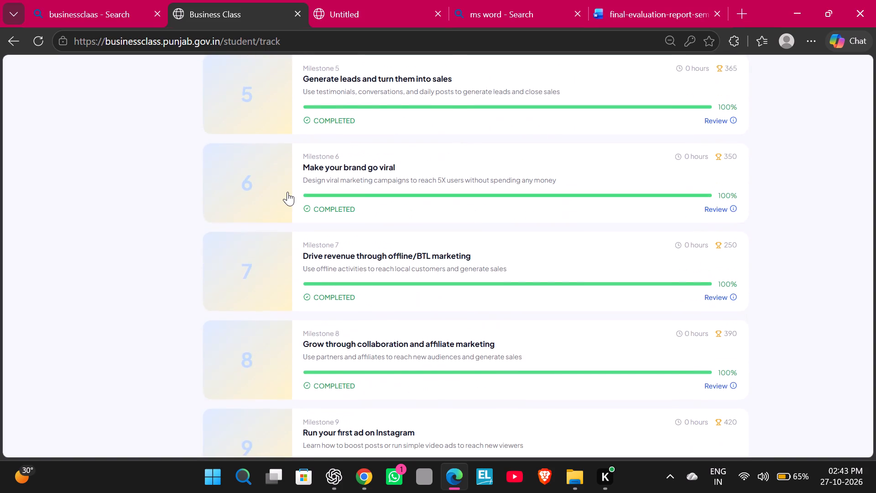
scroll(287, 192, "down", 3)
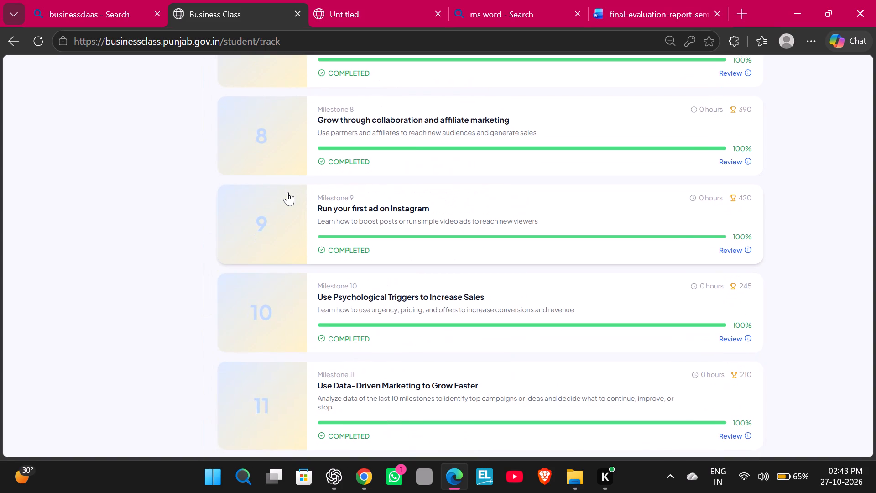
left_click(820, 43)
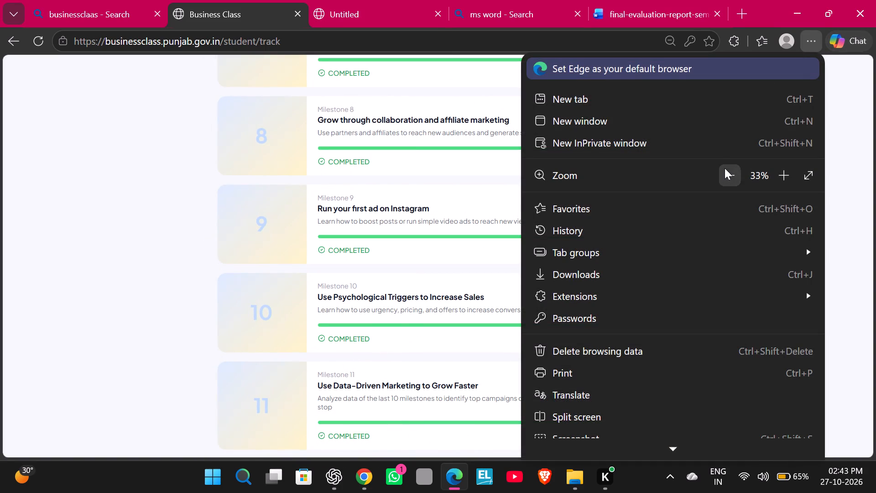
left_click(724, 173)
left_click(255, 198)
scroll(576, 278, "down", 1)
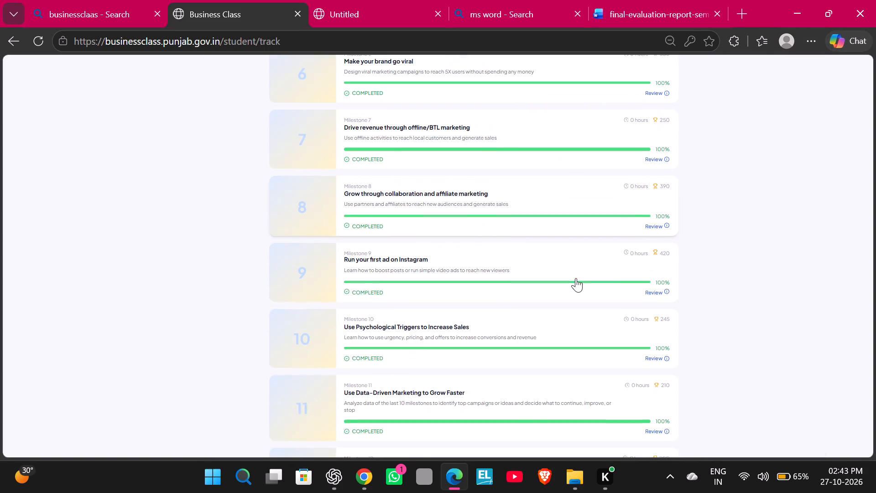
scroll(576, 278, "down", 1)
left_click(813, 43)
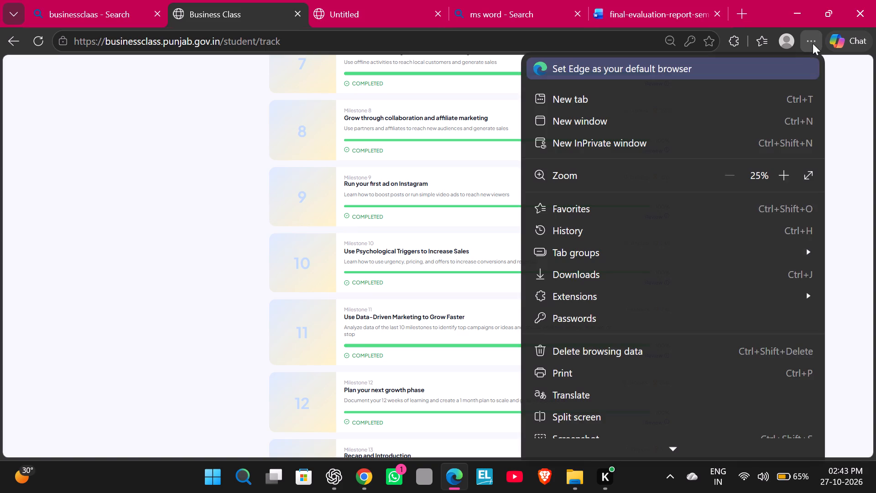
left_click(733, 170)
left_click(729, 172)
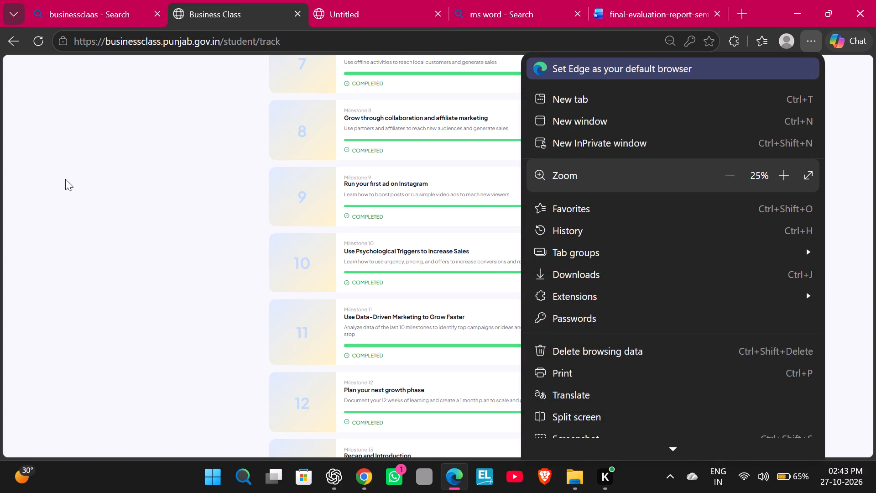
left_click(65, 179)
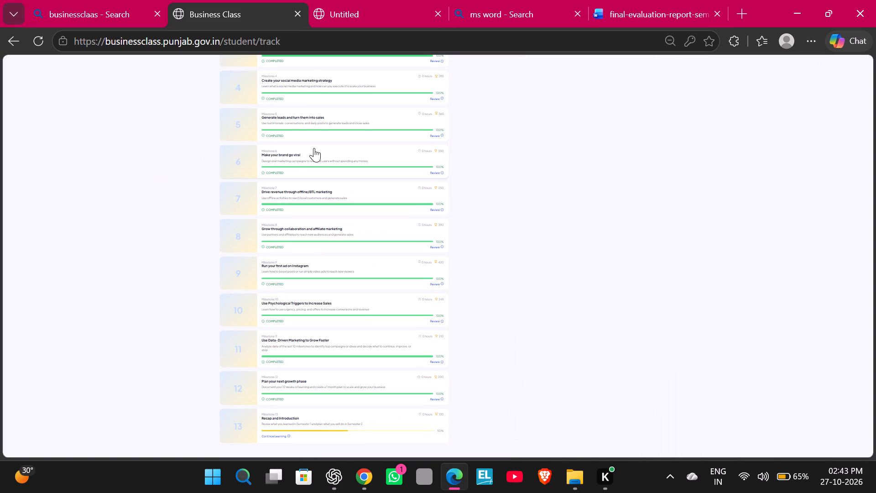
scroll(314, 148, "up", 2)
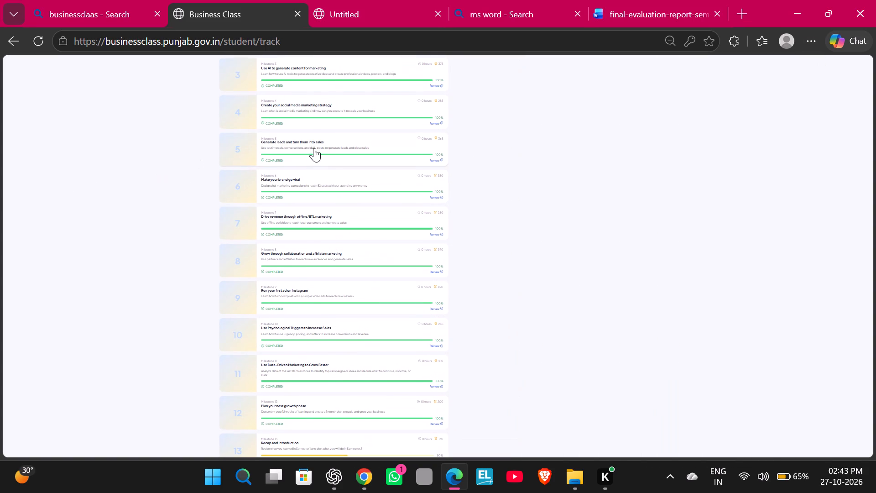
scroll(314, 148, "up", 1)
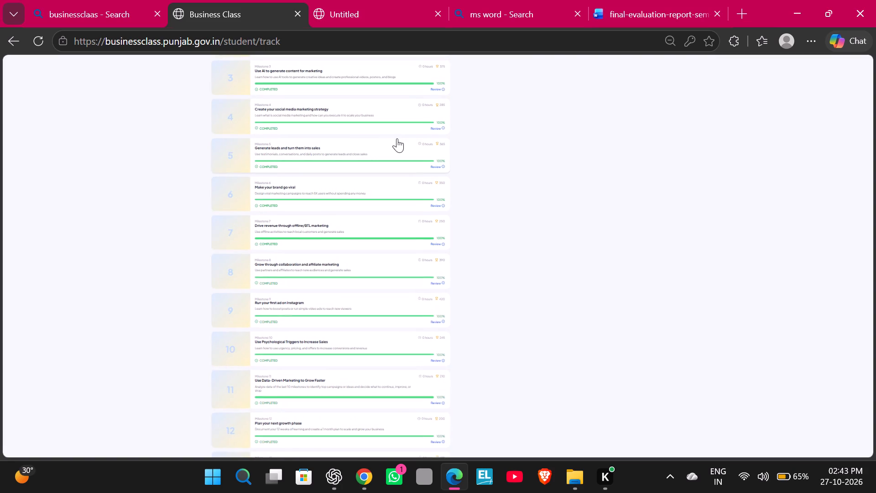
scroll(397, 138, "right", 1)
scroll(397, 138, "down", 1)
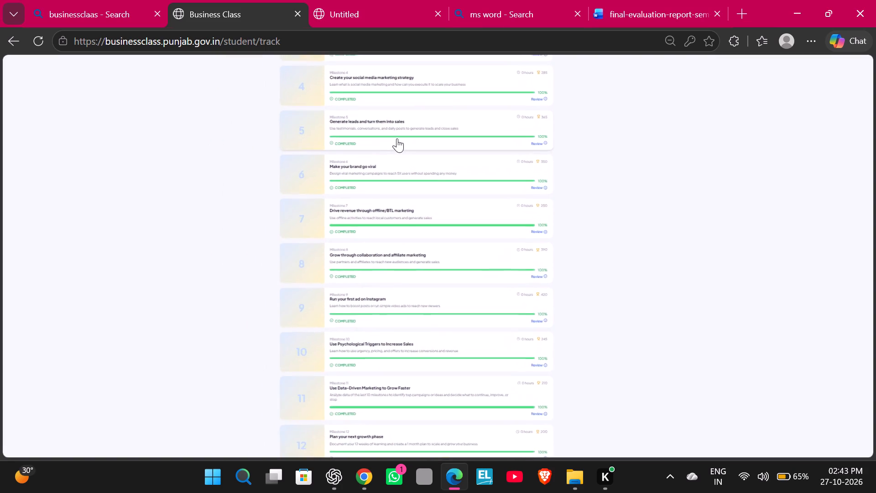
scroll(392, 188, "down", 2)
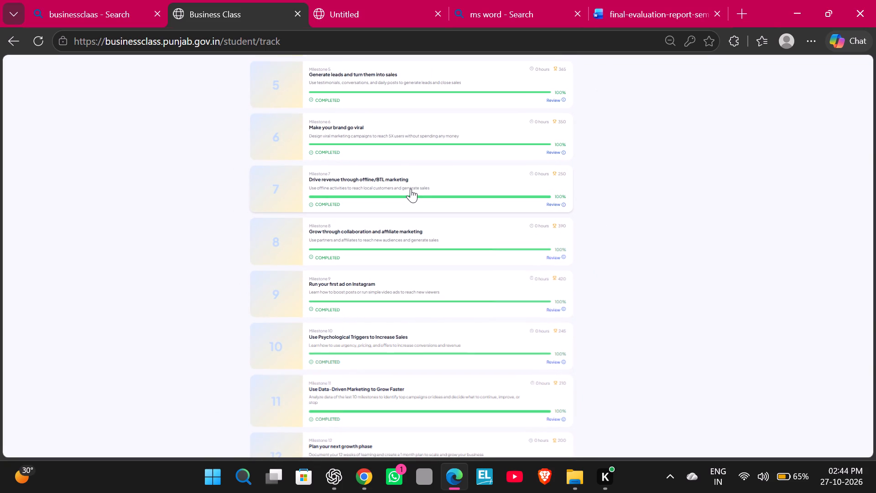
Capture a screenshot of the "Marketing Basics" milestone list covering Milestones 6 to 12 and the top of Milestone 13.
key("shift+super+s")
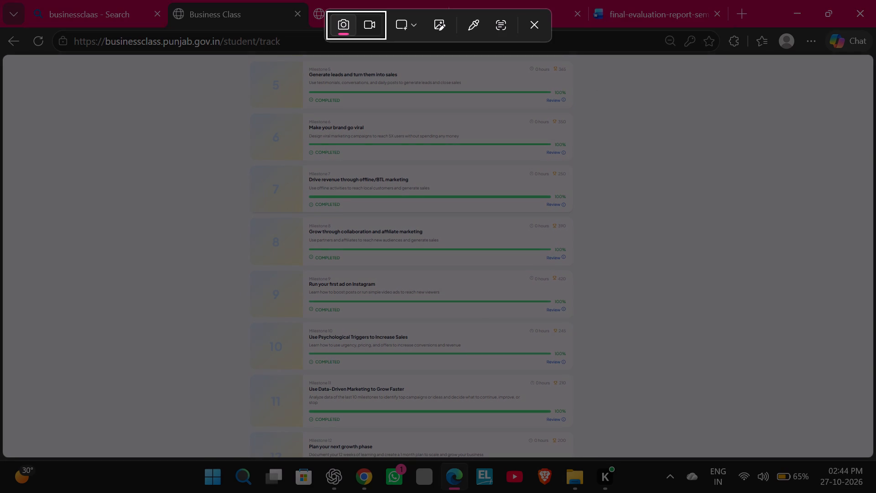
left_click(539, 24)
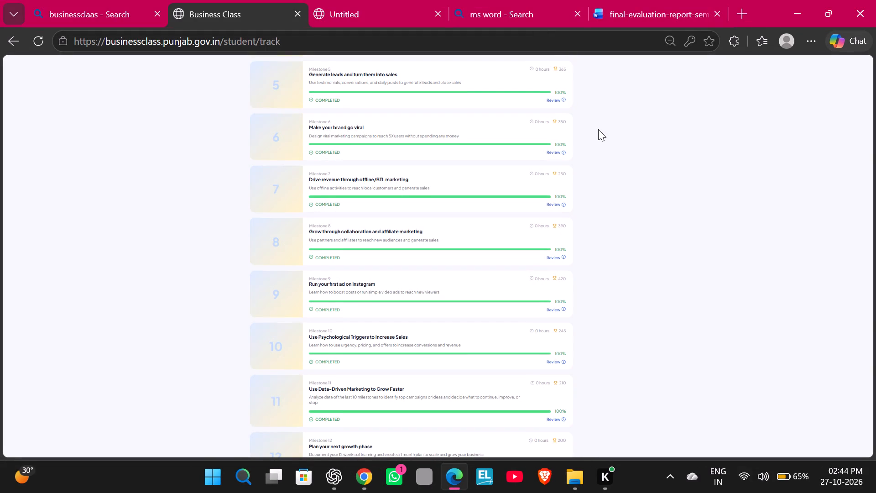
scroll(598, 129, "down", 1)
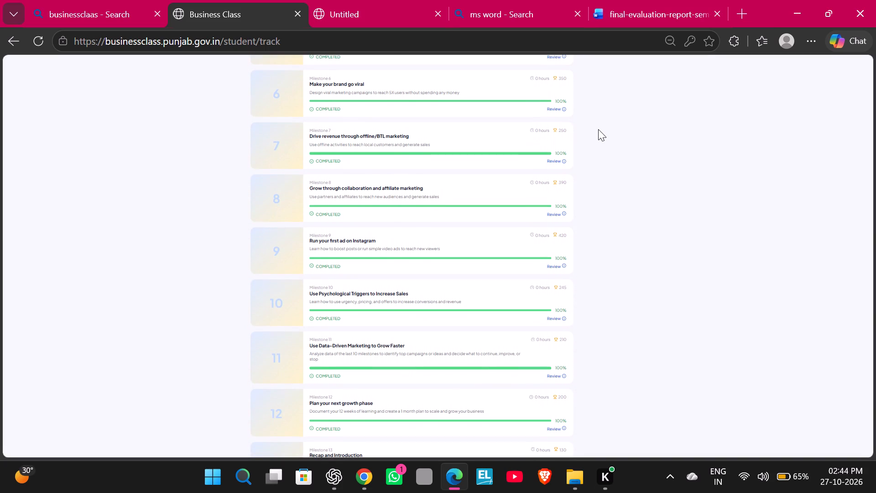
key("shift+super+s")
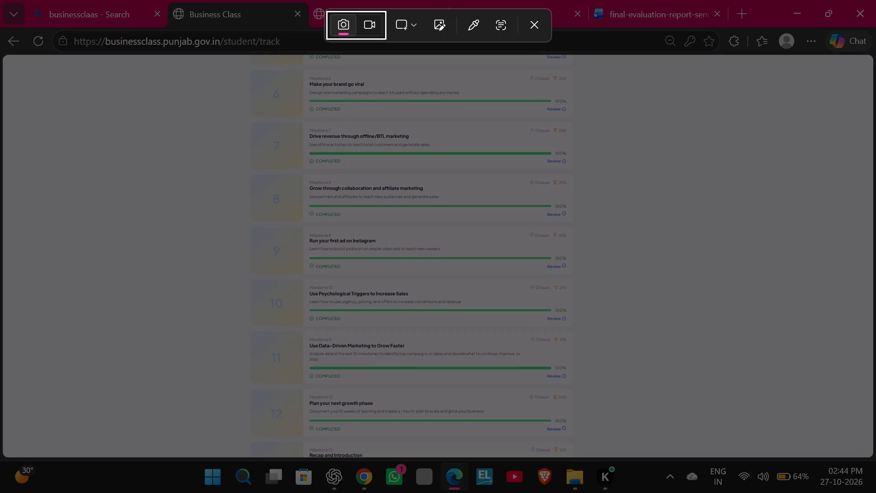
left_click_drag(248, 68, 600, 434)
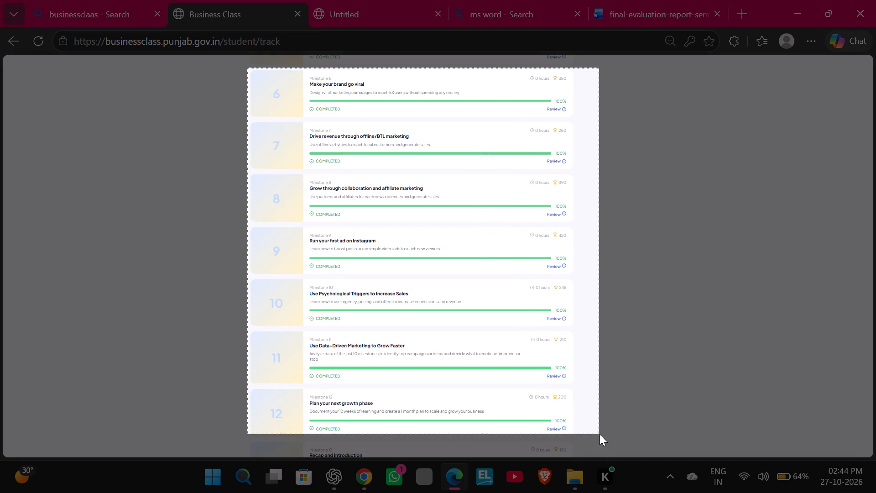
left_click_drag(600, 434, 594, 457)
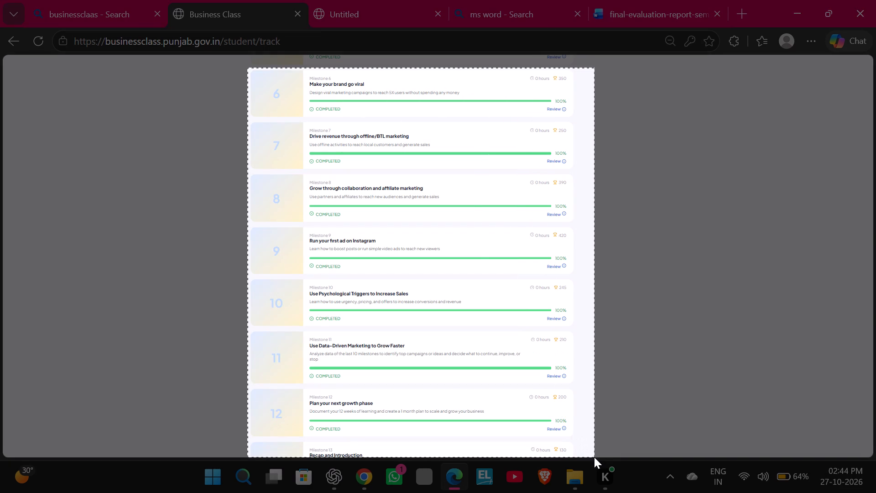
left_click_drag(594, 457, 594, 457)
Return to the Semester 3 report and move the Marketing Basics progress screenshot up to just below the page 2 header.
left_click(675, 0)
left_click(457, 234)
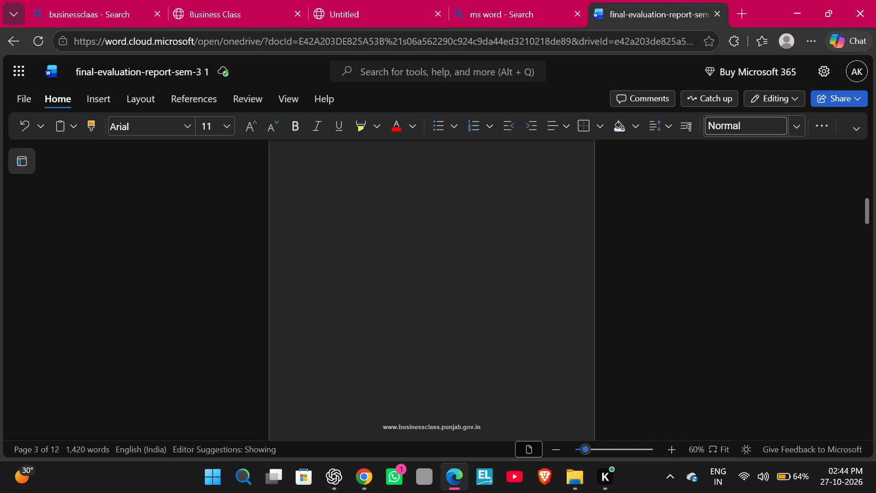
scroll(454, 233, "up", 9)
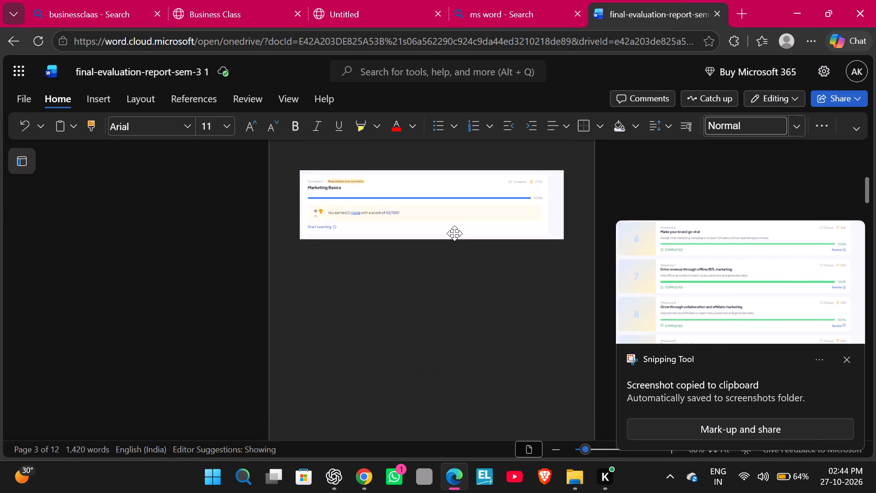
left_click(443, 268)
left_click_drag(443, 268, 449, 237)
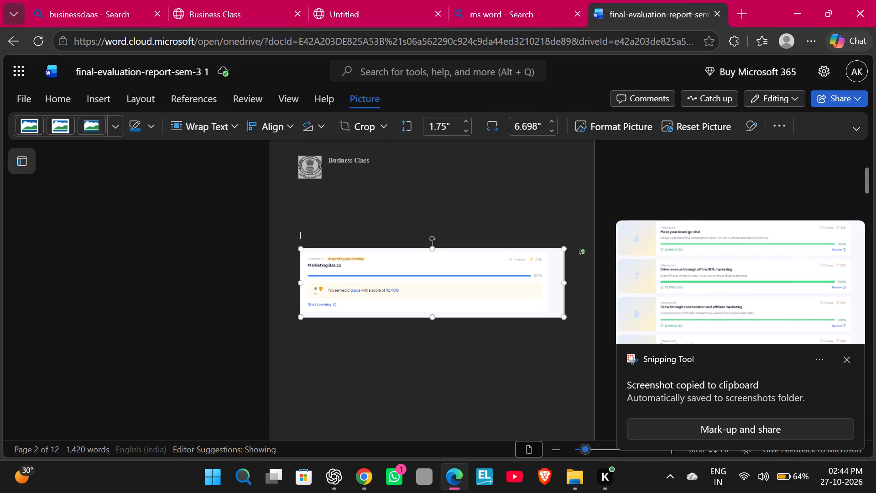
left_click_drag(449, 237, 449, 231)
left_click_drag(442, 247, 454, 215)
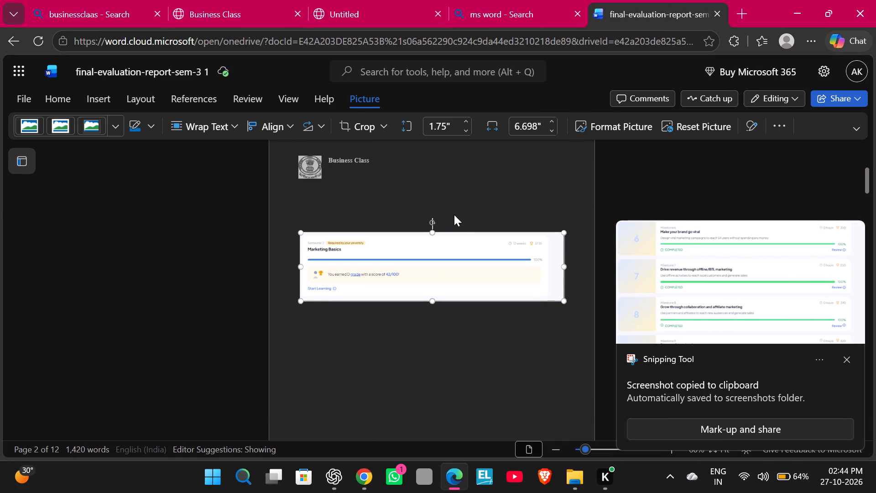
left_click_drag(454, 215, 452, 212)
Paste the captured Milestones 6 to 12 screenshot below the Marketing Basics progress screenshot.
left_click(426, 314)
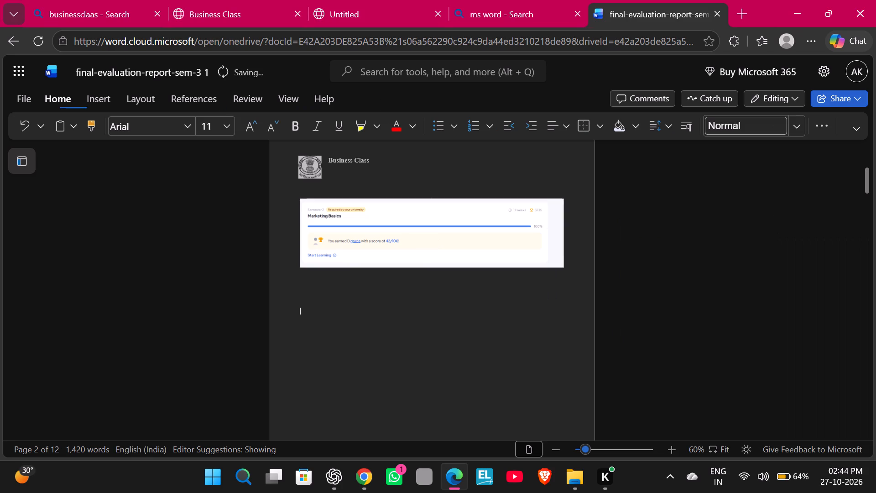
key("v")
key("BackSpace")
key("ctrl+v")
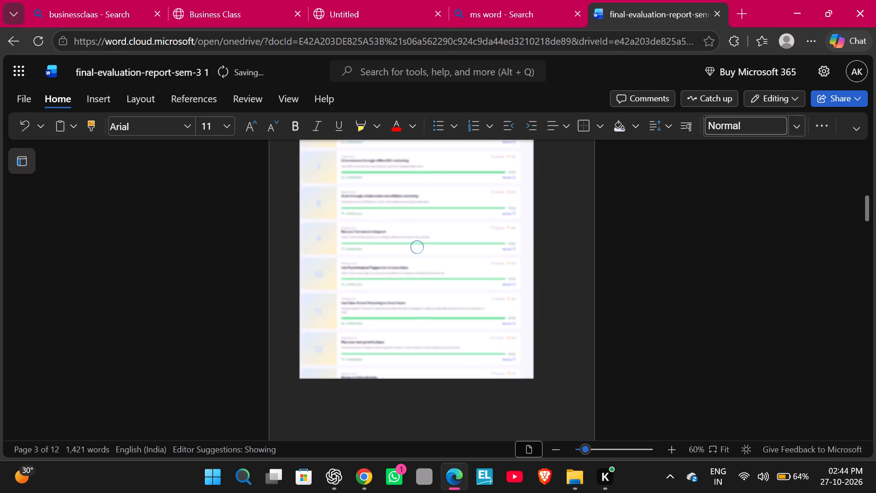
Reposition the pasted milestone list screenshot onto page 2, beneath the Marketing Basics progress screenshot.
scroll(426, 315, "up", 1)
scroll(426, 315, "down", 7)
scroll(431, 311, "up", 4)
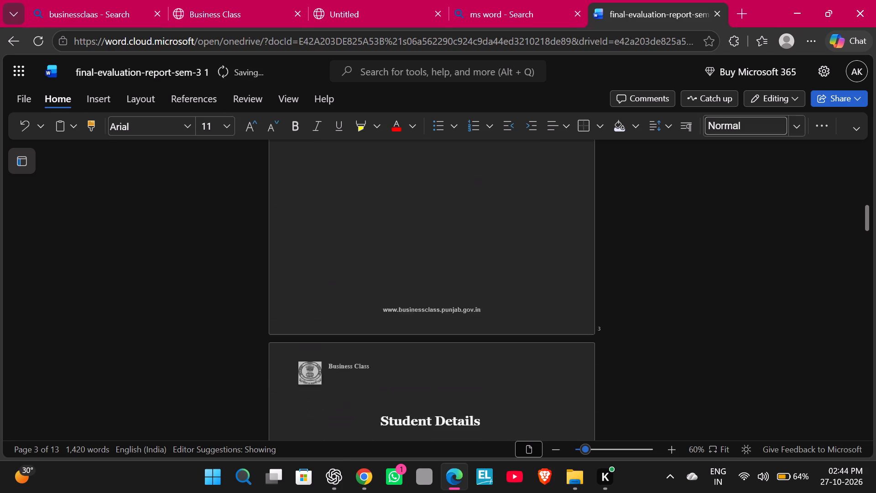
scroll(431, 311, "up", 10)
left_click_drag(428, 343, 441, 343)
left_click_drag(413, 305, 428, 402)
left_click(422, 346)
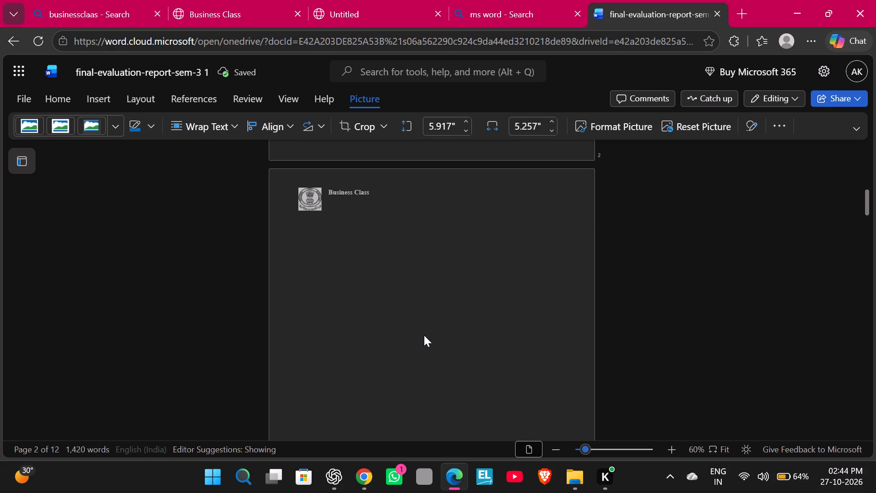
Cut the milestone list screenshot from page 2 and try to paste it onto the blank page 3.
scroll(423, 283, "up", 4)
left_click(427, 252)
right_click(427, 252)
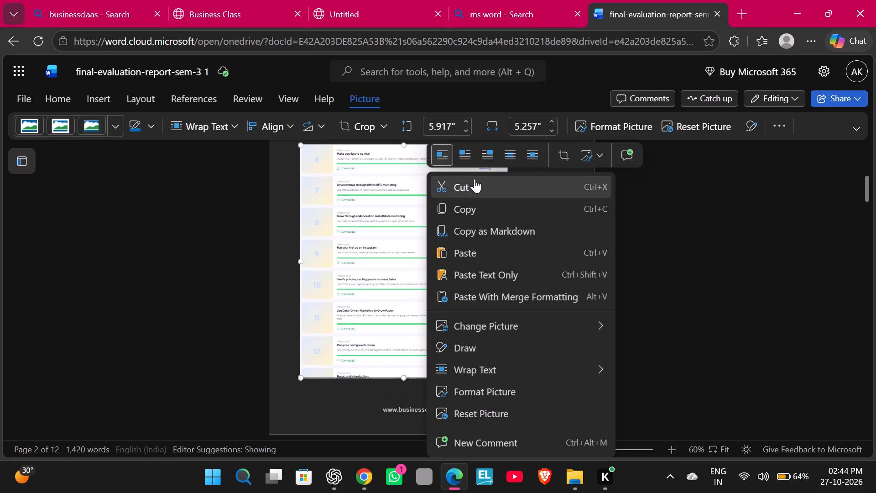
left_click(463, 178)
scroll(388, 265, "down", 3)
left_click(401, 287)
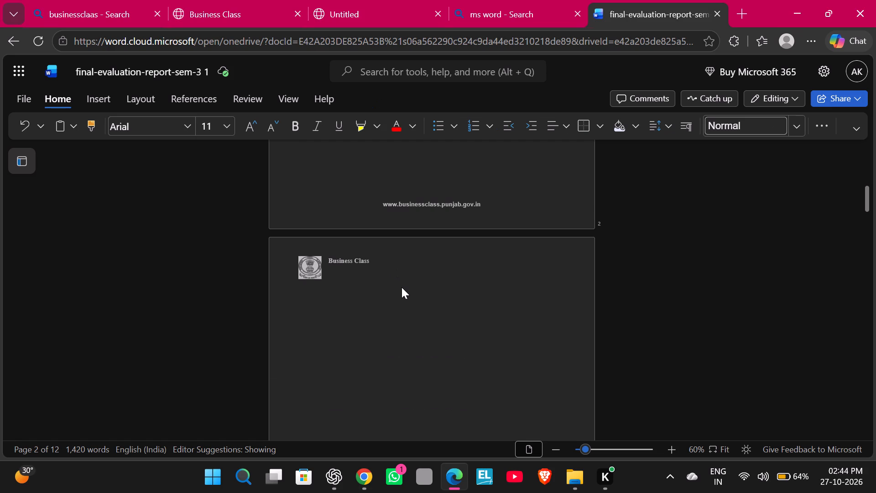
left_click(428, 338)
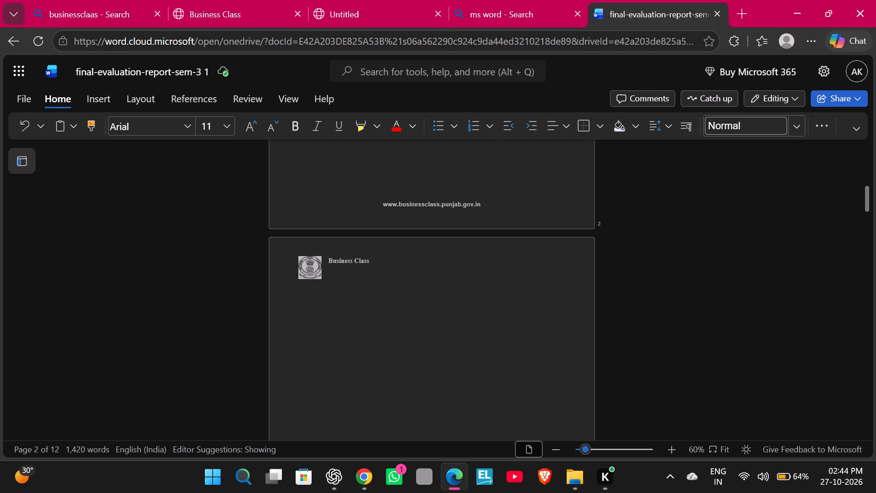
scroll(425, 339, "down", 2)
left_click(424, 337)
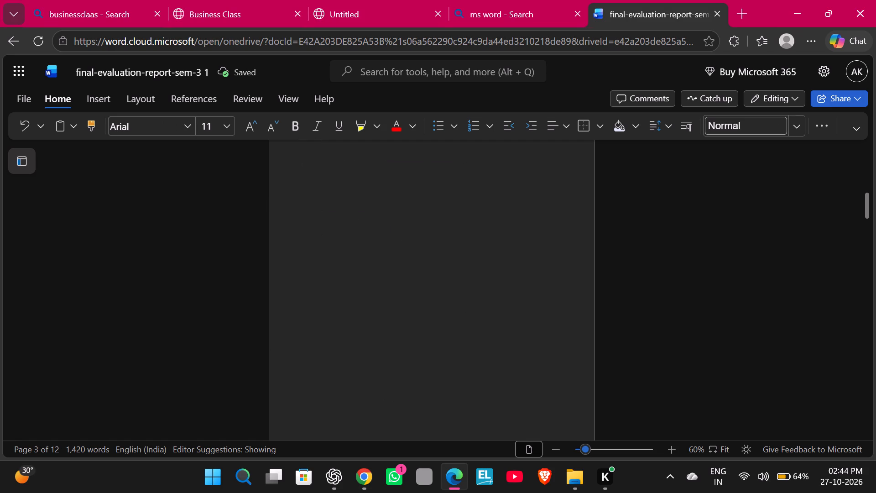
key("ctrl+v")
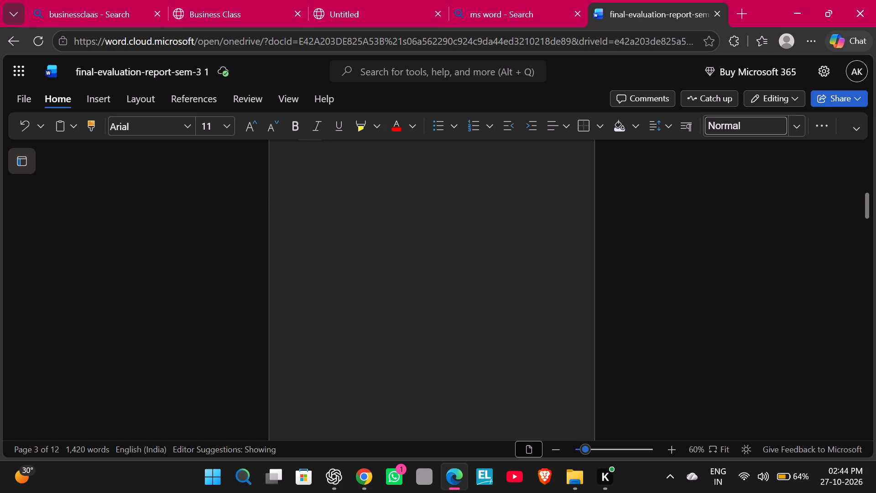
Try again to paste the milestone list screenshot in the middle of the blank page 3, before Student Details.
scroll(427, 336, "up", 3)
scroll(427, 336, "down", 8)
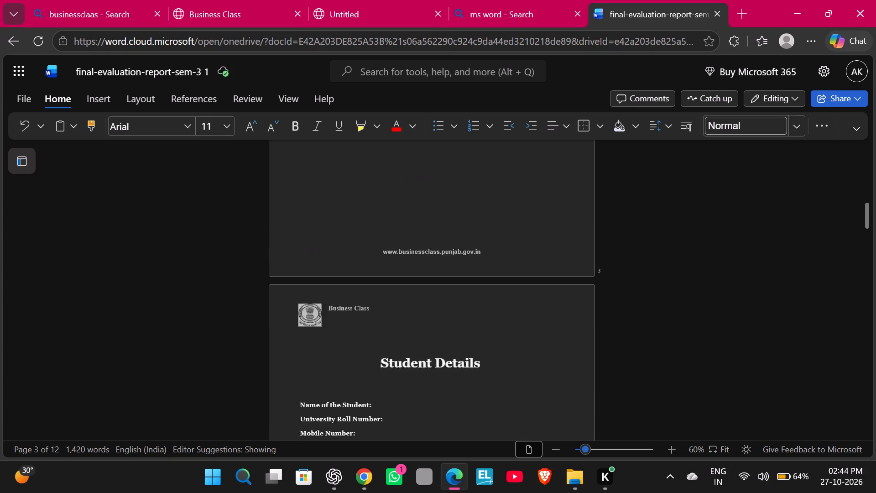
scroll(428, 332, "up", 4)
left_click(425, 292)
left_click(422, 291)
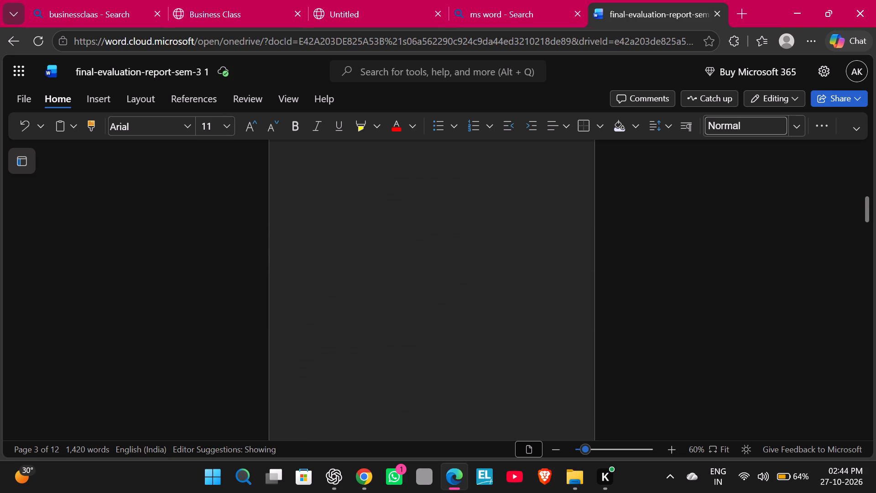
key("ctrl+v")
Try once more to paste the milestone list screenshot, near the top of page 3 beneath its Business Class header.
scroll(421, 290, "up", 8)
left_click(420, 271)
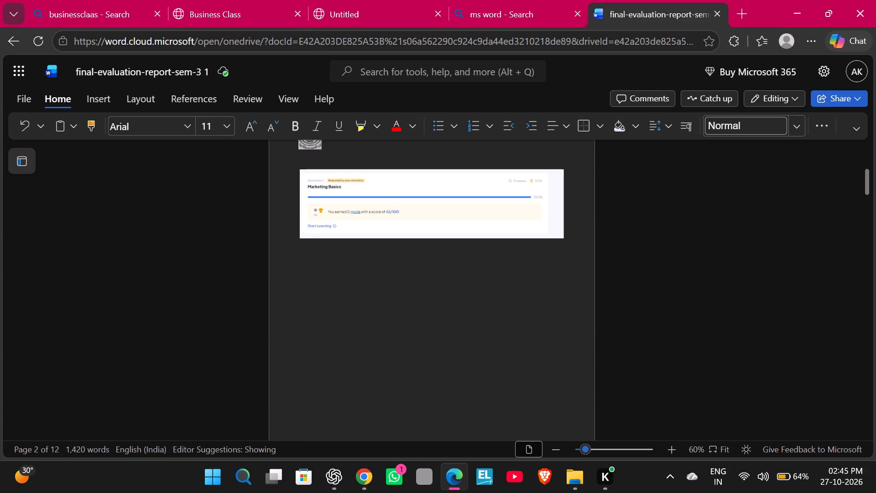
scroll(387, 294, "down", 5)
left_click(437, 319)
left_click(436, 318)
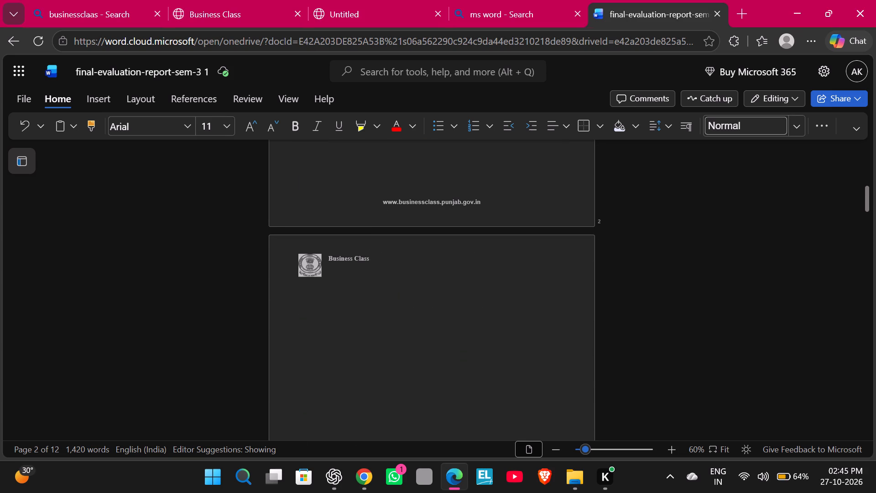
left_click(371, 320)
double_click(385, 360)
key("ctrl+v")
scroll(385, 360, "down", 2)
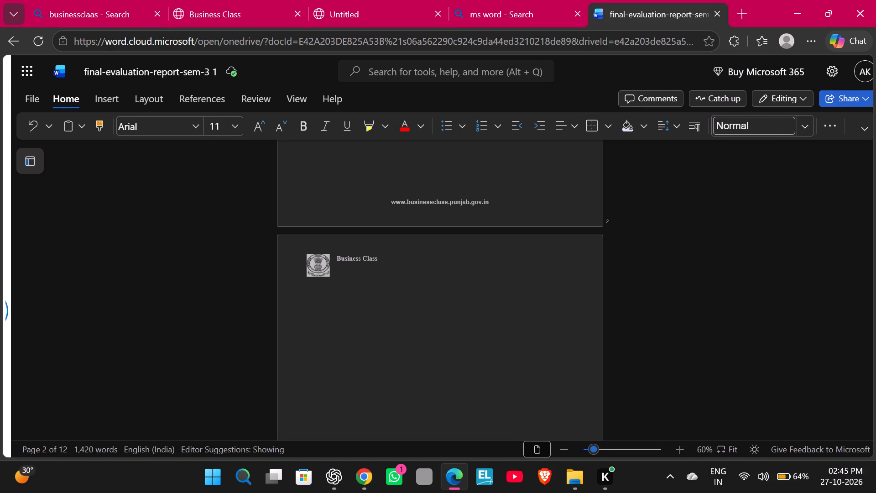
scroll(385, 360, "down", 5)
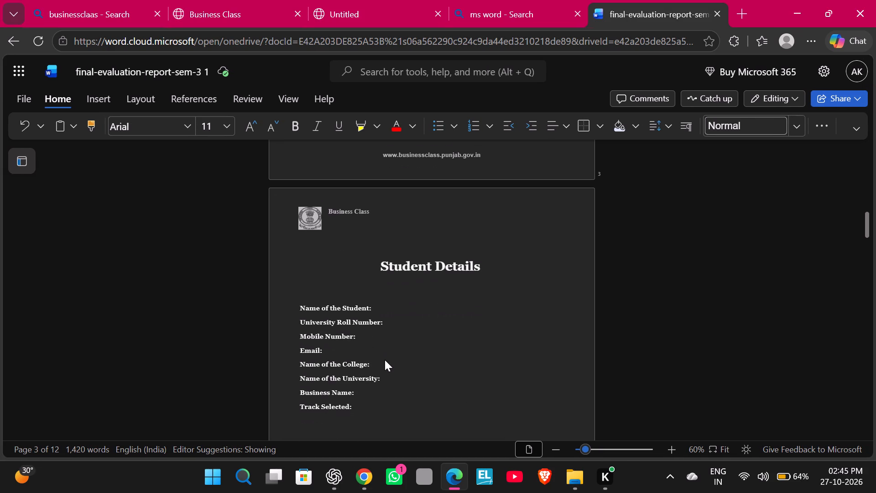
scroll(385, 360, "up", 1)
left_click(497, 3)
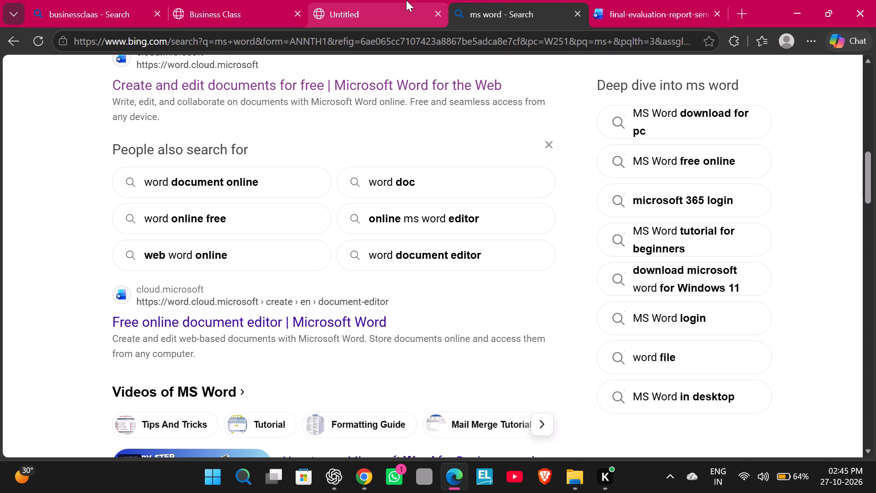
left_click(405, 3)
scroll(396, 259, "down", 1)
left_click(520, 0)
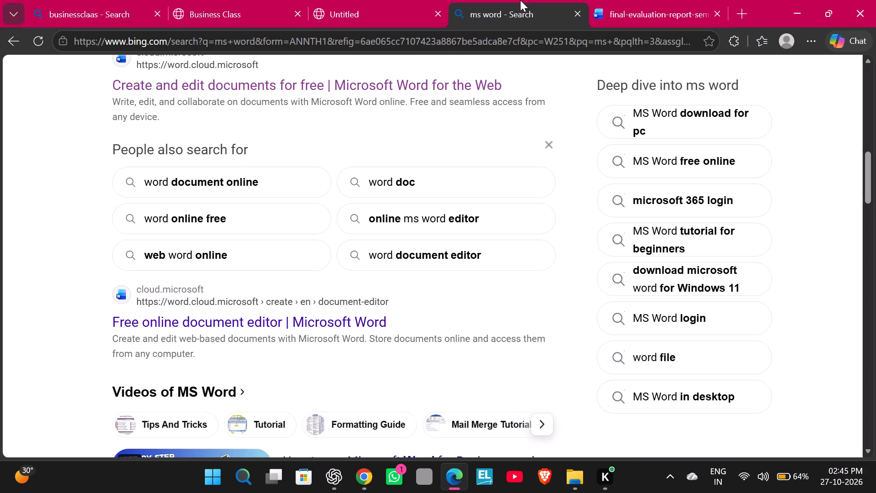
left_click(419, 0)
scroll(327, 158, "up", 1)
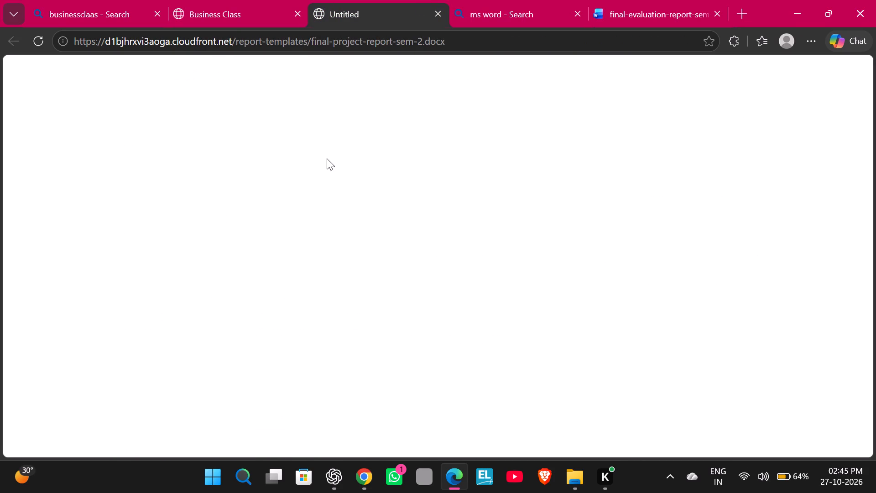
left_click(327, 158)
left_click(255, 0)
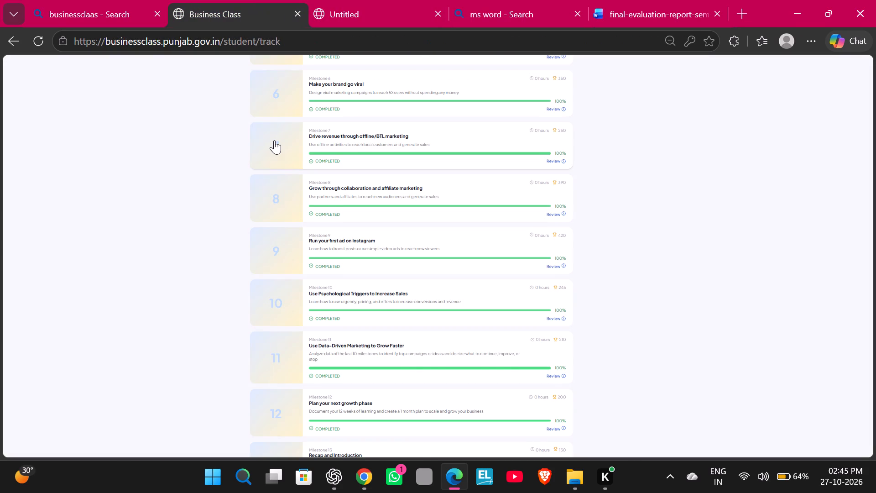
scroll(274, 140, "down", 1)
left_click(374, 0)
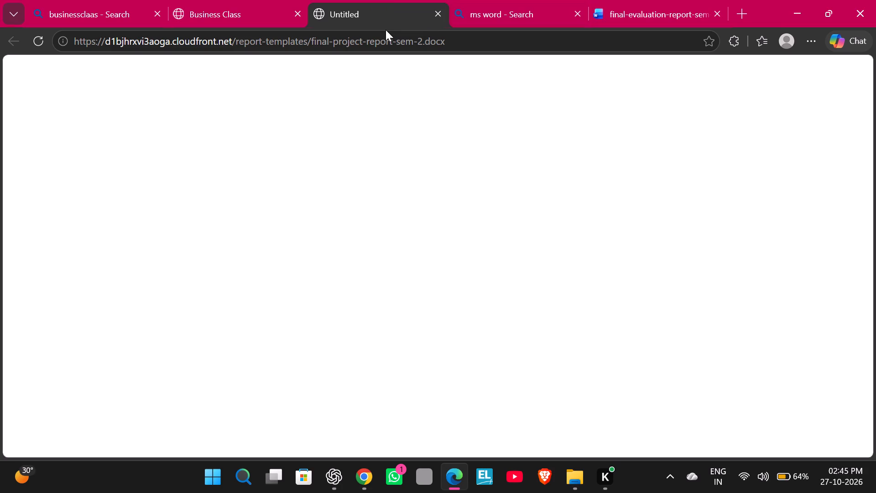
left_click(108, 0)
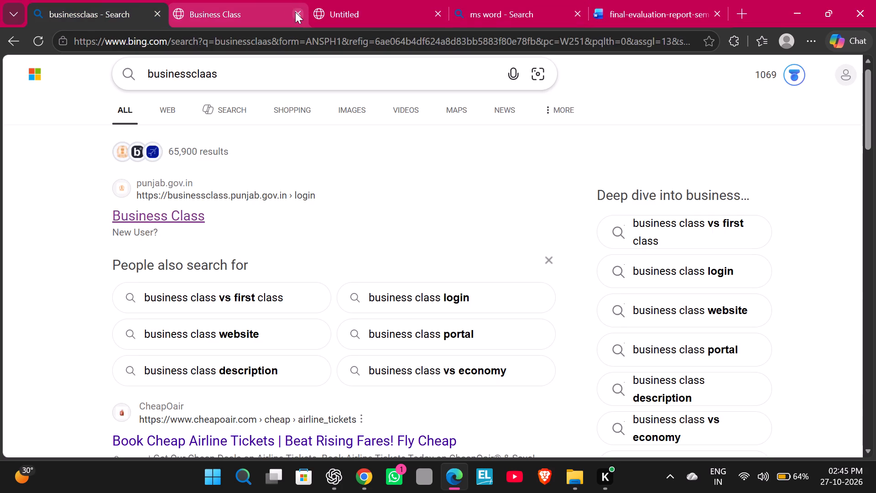
Reload the Semester 2 report template, skim its opening pages, and close its viewer to return to the Semester 3 report.
left_click(330, 5)
left_click(37, 43)
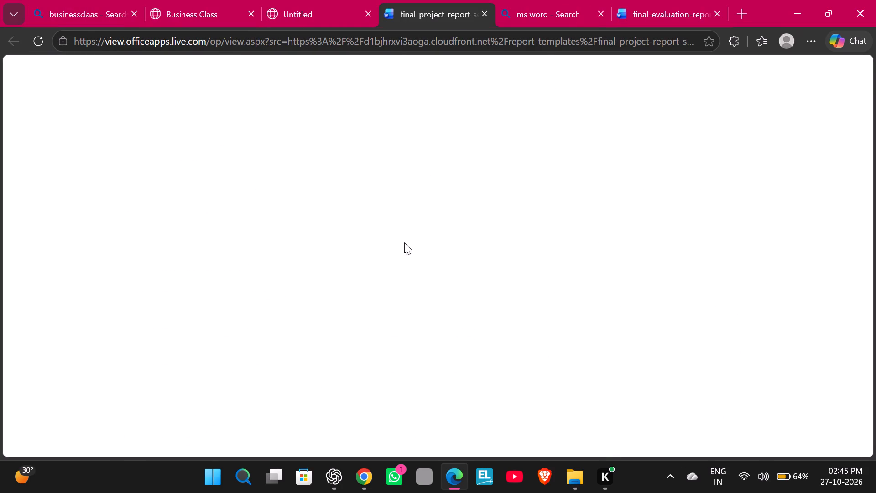
scroll(358, 251, "down", 12)
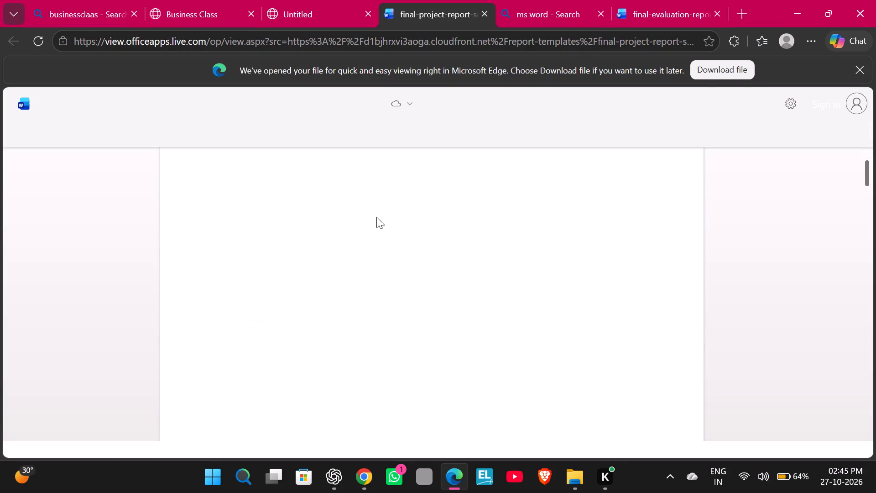
left_click(533, 0)
left_click(657, 0)
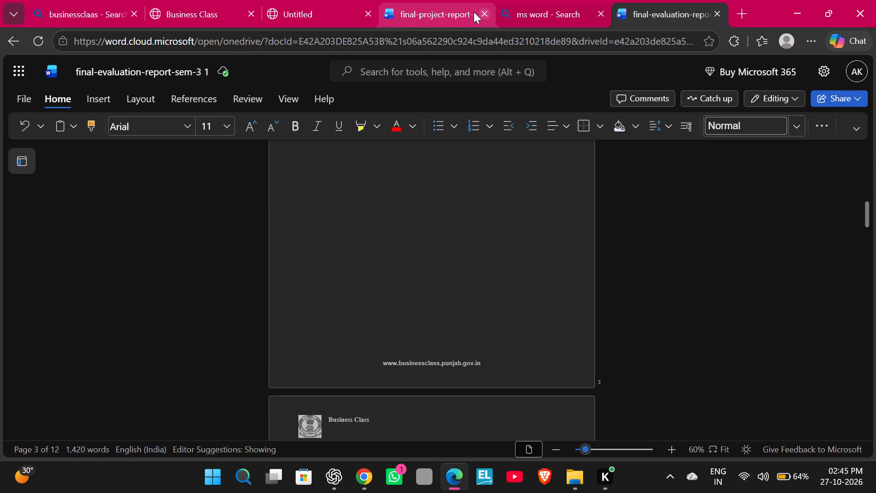
left_click(482, 10)
Look over the first pages of the Semester 3 report, from Student Details back to the Marketing Basics screenshot.
scroll(390, 292, "down", 3)
scroll(390, 292, "up", 3)
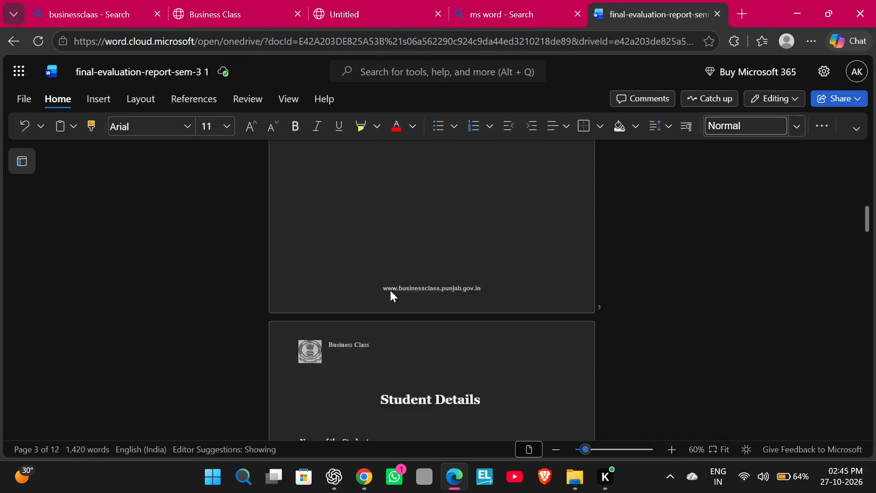
scroll(390, 290, "up", 12)
scroll(375, 356, "down", 4)
scroll(372, 333, "up", 8)
scroll(372, 330, "down", 5)
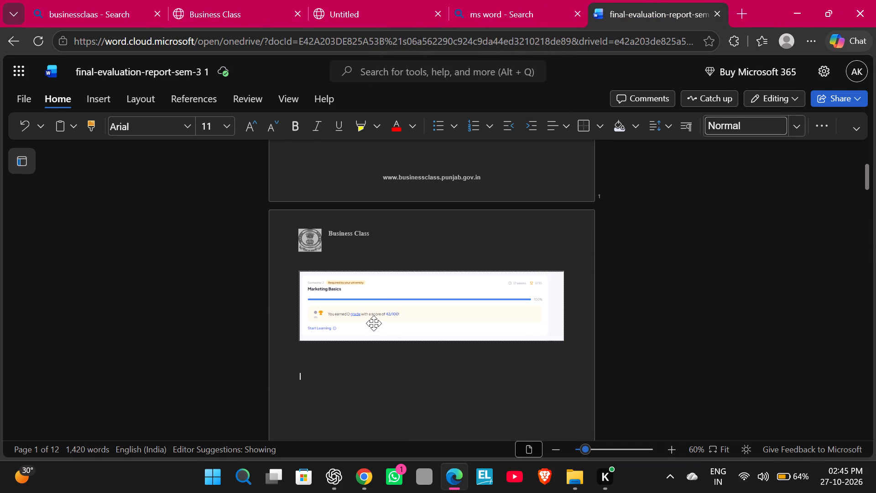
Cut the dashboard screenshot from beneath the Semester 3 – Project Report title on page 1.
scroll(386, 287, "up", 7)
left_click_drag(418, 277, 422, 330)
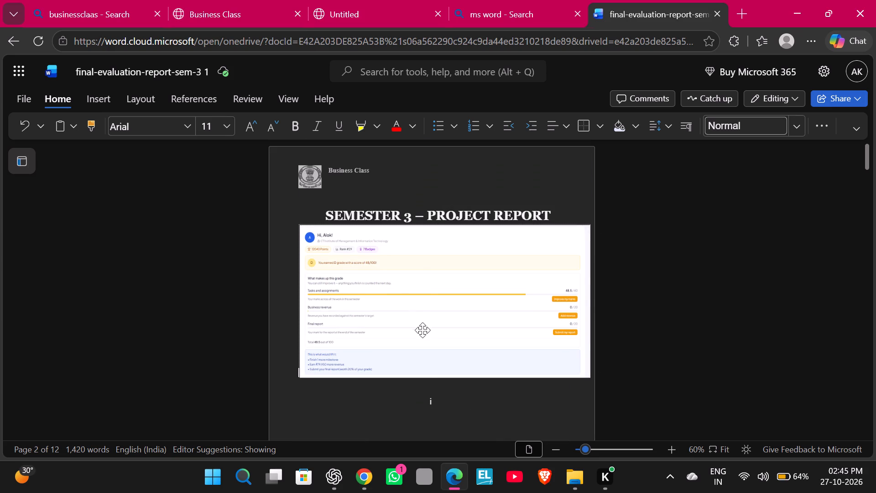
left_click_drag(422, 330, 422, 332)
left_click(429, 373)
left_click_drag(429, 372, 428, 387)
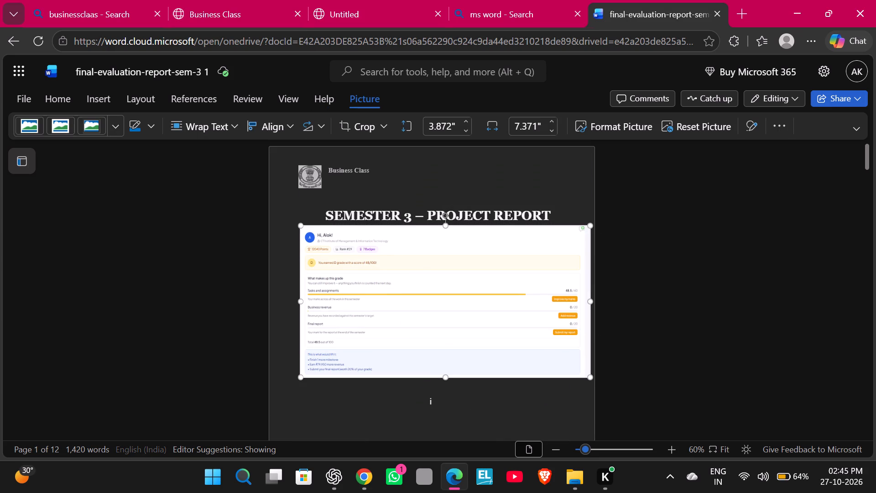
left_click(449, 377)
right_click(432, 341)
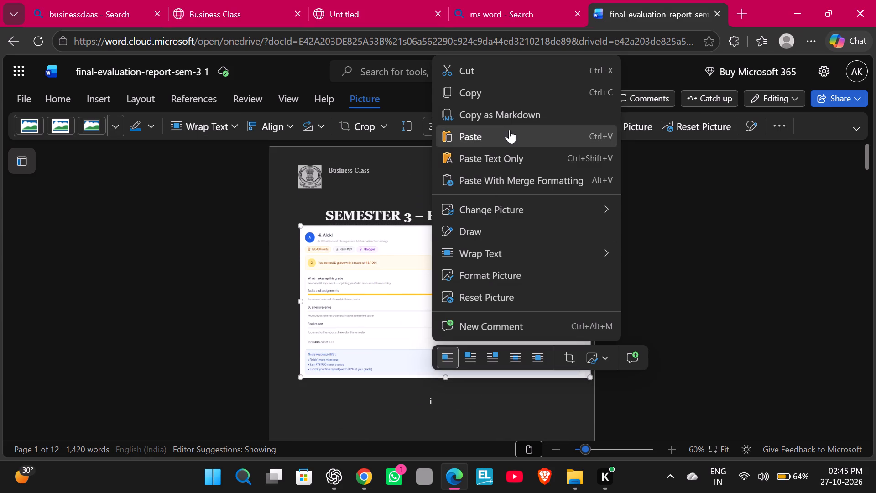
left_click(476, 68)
Look over the layout of the first pages, from the project report title down to Student Details and back.
scroll(437, 311, "down", 1)
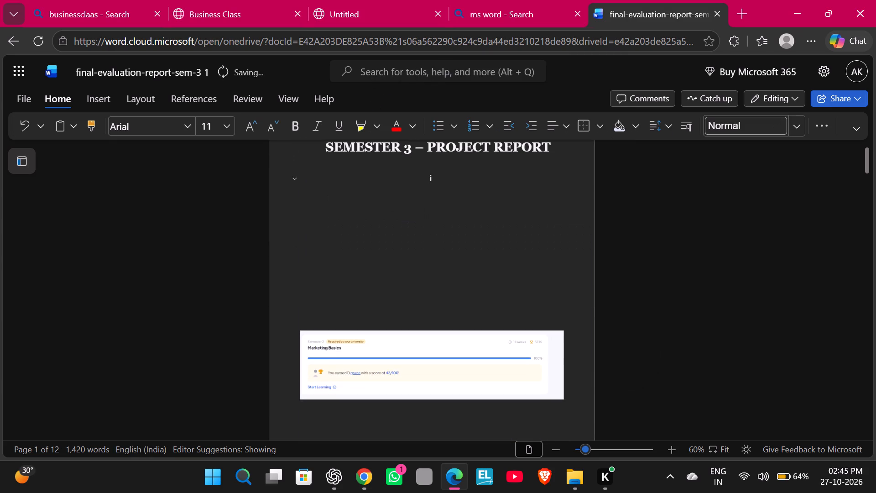
scroll(430, 303, "down", 14)
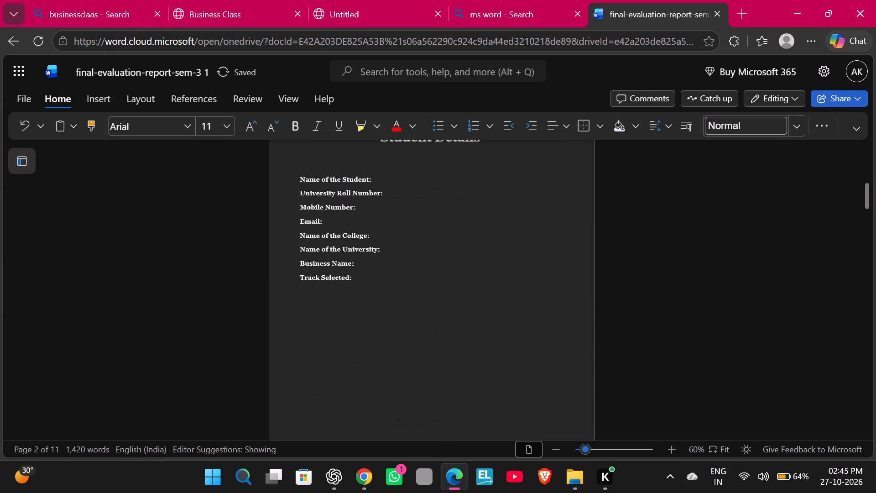
scroll(430, 303, "up", 17)
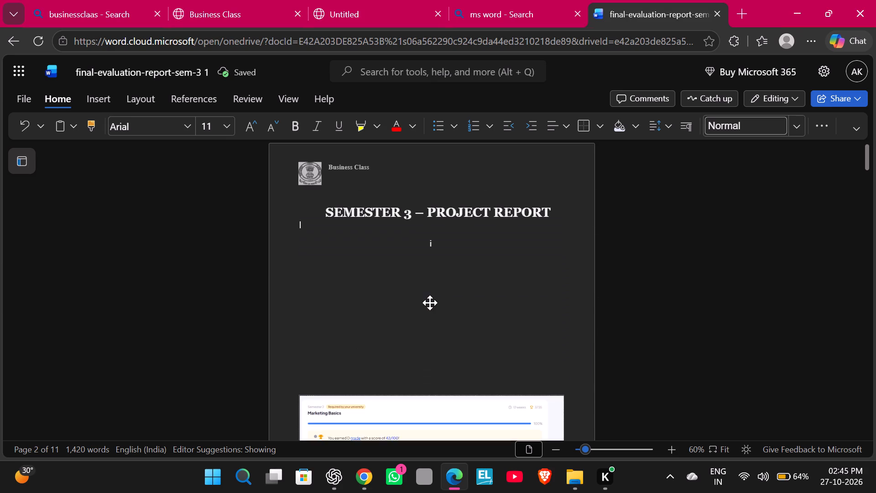
scroll(430, 303, "up", 18)
scroll(430, 302, "down", 5)
scroll(430, 302, "up", 5)
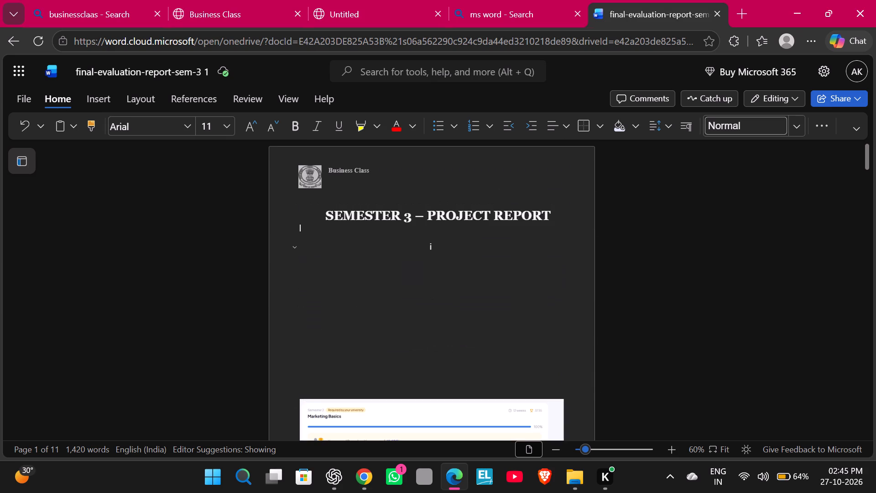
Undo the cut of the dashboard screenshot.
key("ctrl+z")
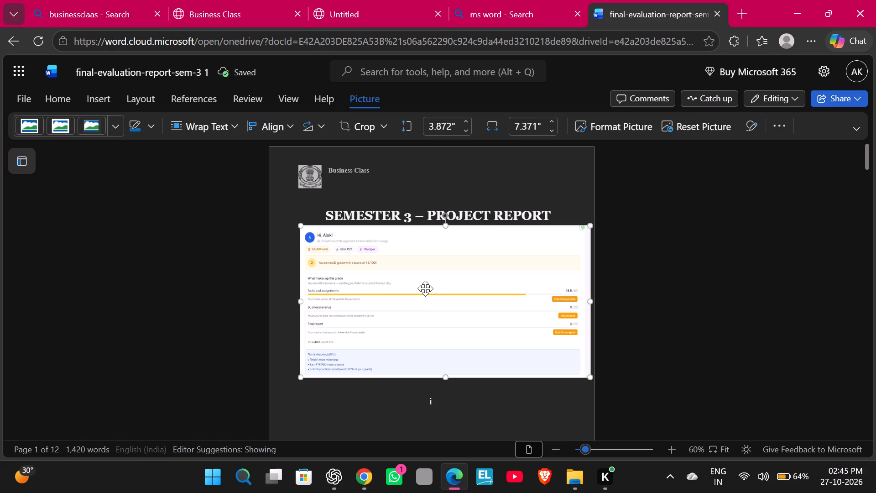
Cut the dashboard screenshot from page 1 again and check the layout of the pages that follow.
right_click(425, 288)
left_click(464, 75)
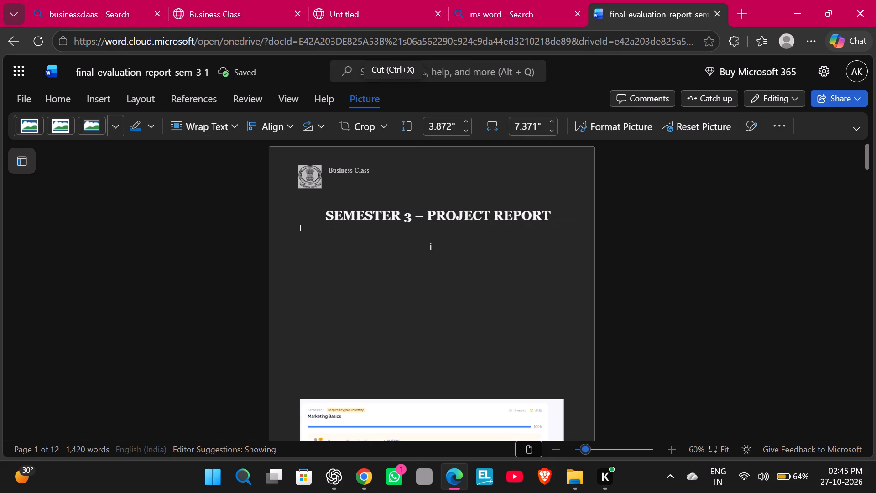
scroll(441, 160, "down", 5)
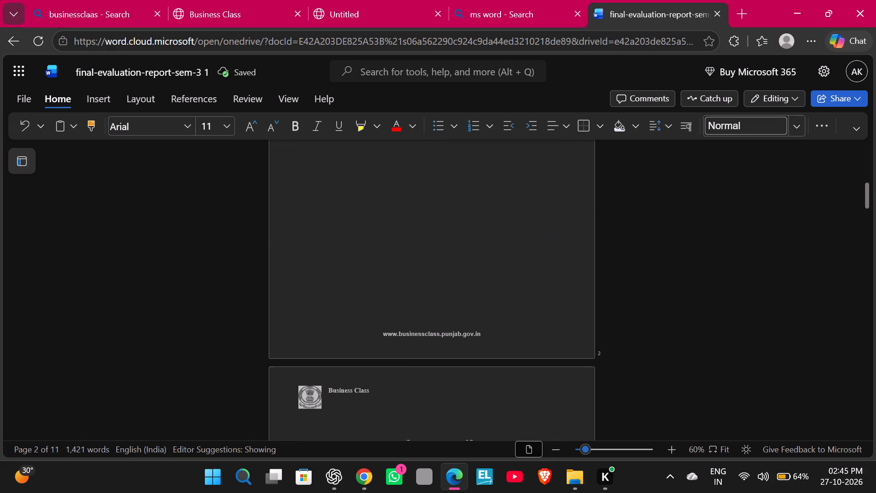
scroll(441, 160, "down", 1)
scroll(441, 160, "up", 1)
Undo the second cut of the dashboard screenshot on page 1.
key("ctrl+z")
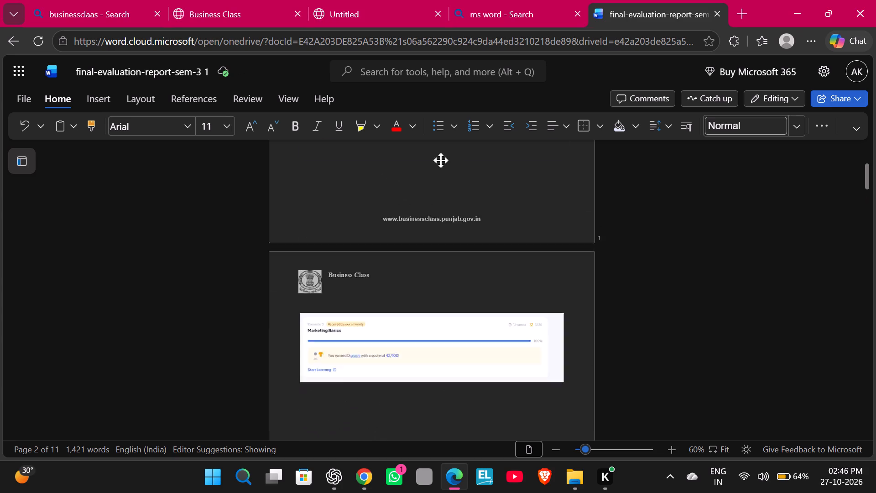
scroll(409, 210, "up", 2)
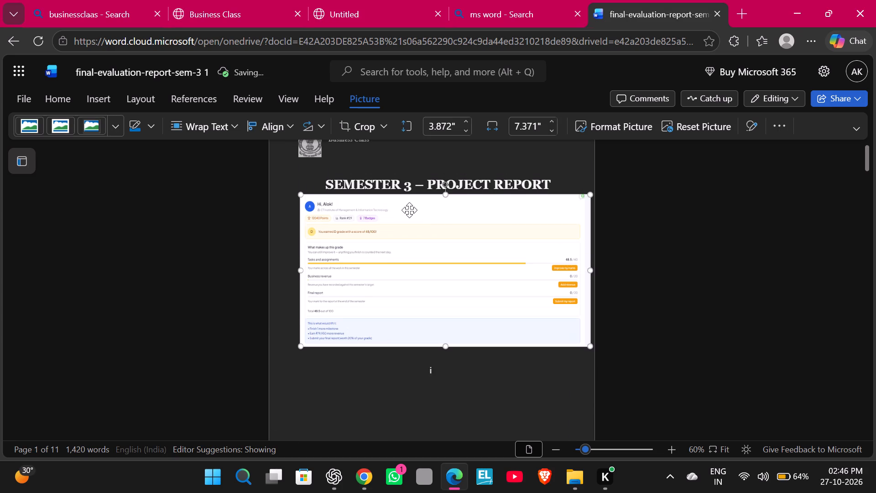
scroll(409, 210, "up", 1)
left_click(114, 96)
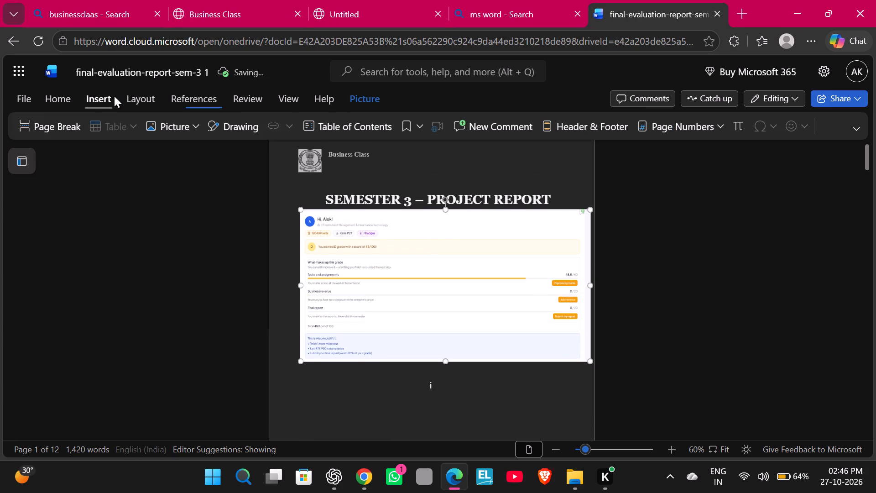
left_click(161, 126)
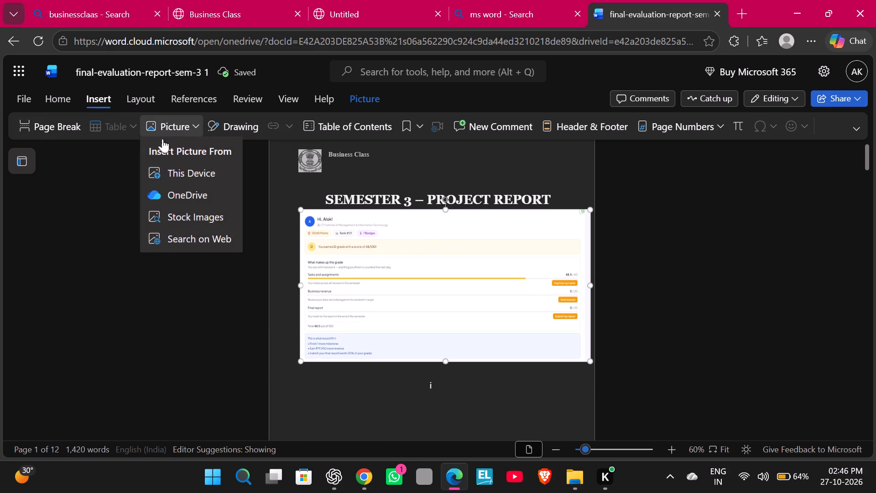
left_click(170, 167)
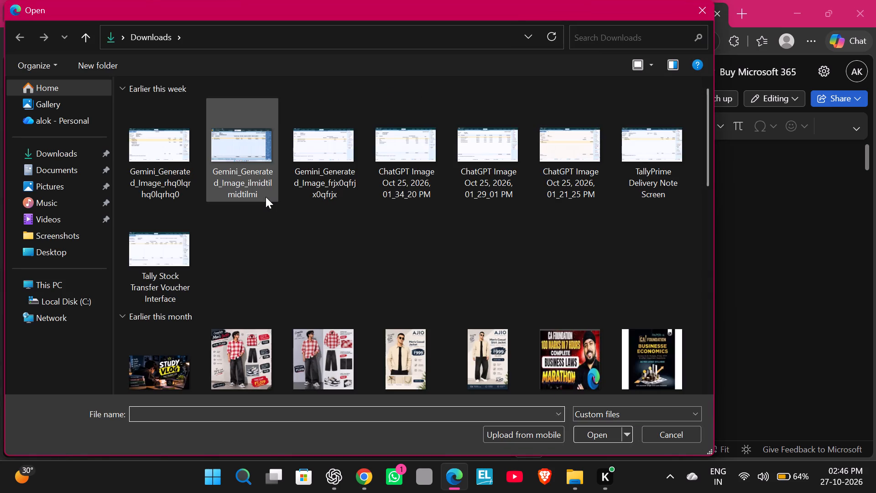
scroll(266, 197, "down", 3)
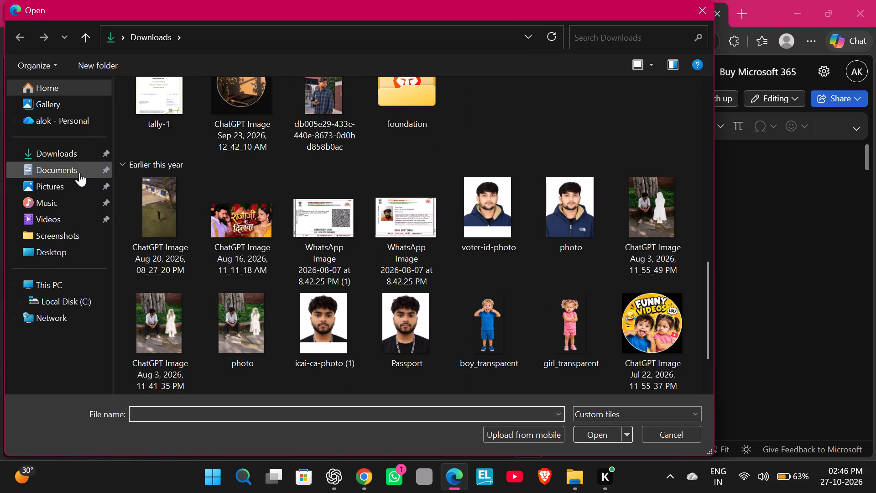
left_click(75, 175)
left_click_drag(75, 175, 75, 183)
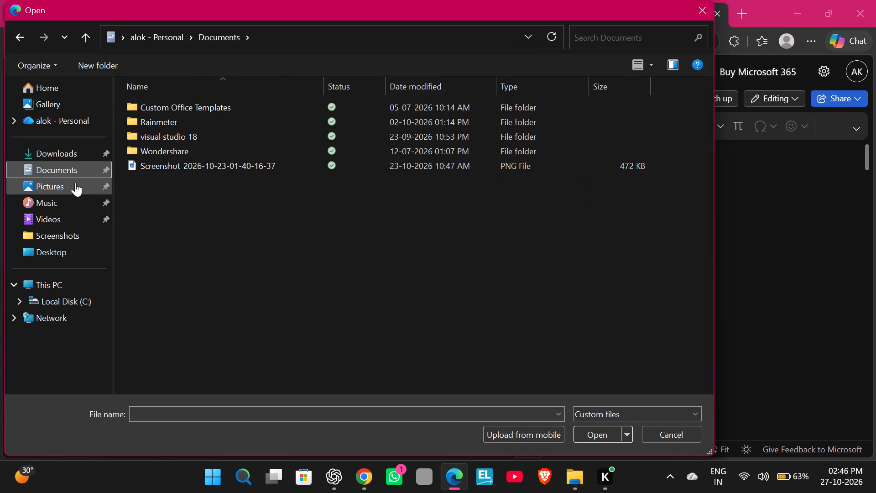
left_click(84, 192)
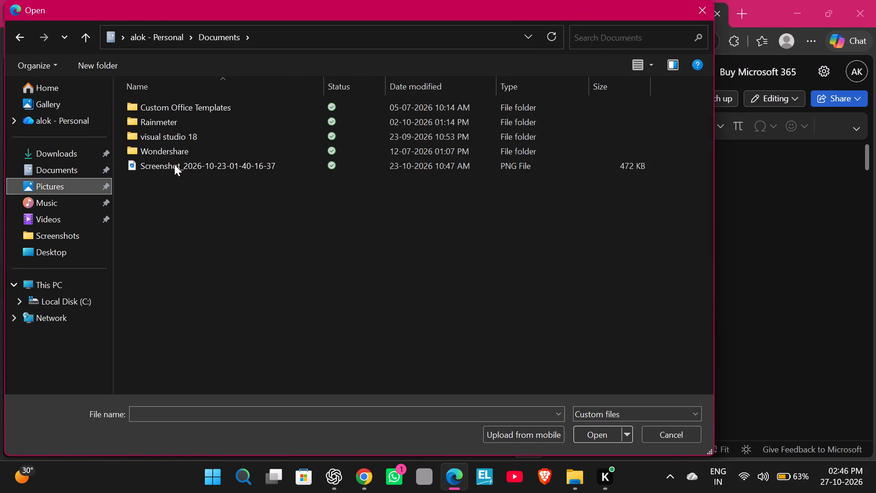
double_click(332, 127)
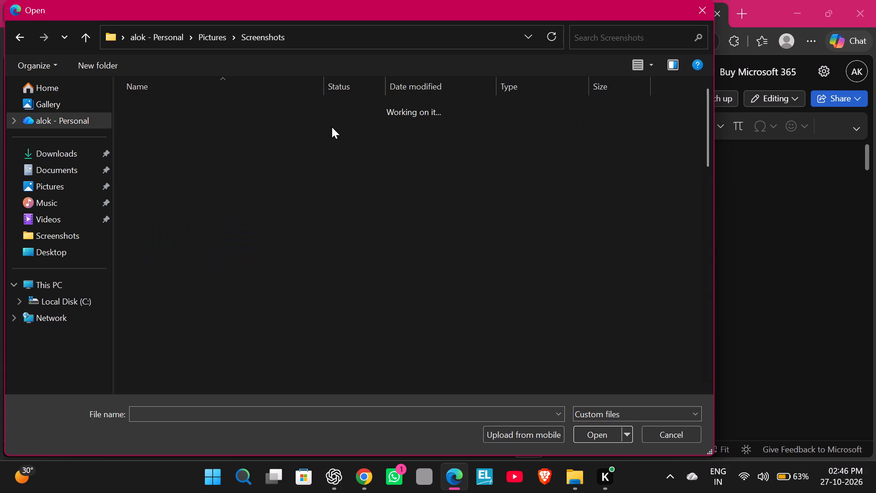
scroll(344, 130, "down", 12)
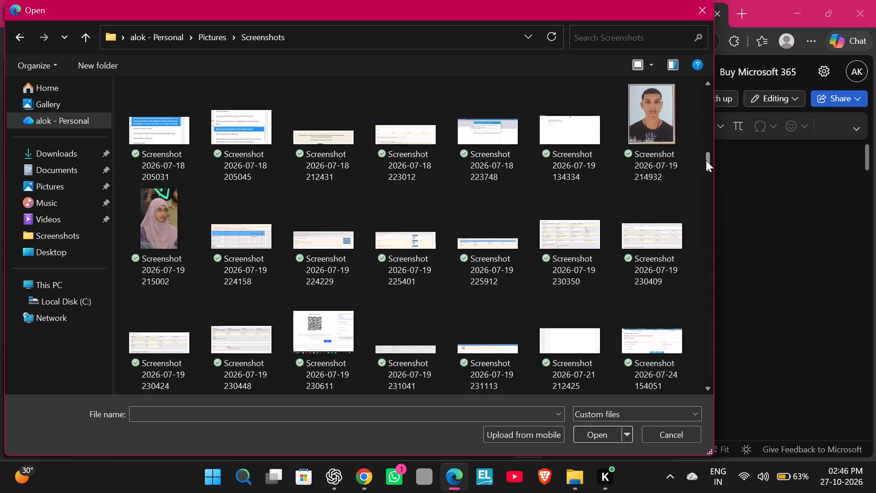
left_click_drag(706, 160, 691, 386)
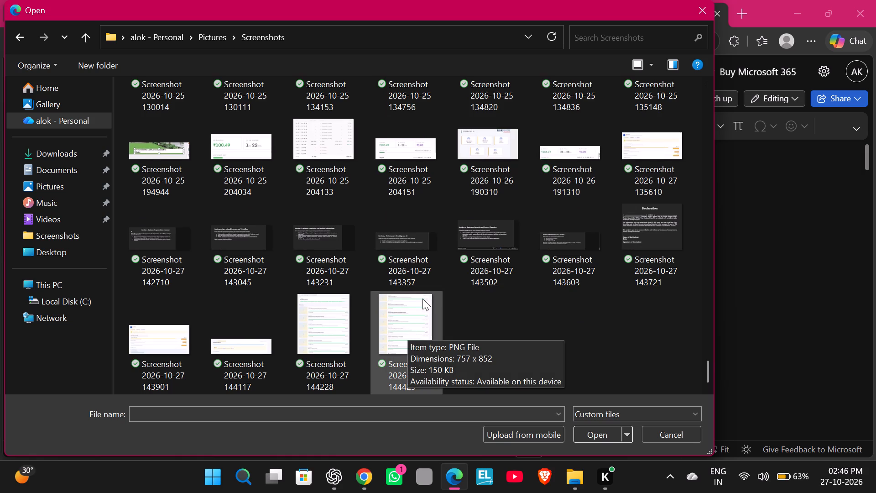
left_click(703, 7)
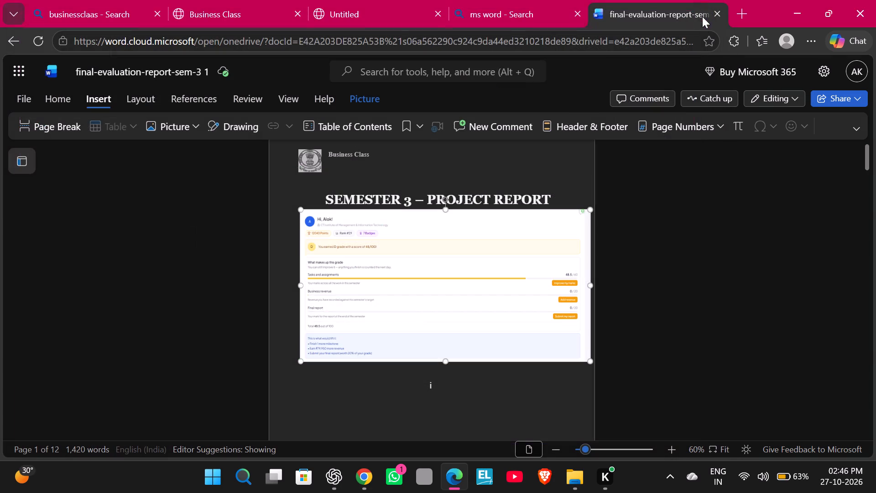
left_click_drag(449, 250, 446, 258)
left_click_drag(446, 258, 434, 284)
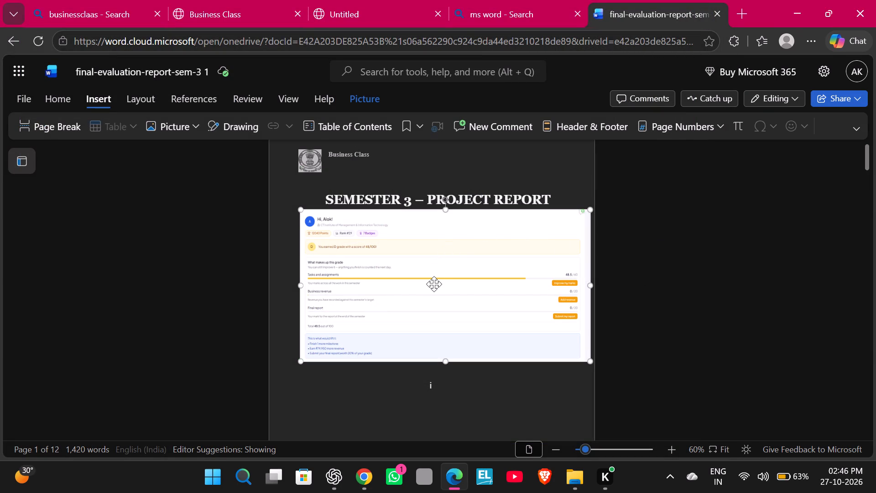
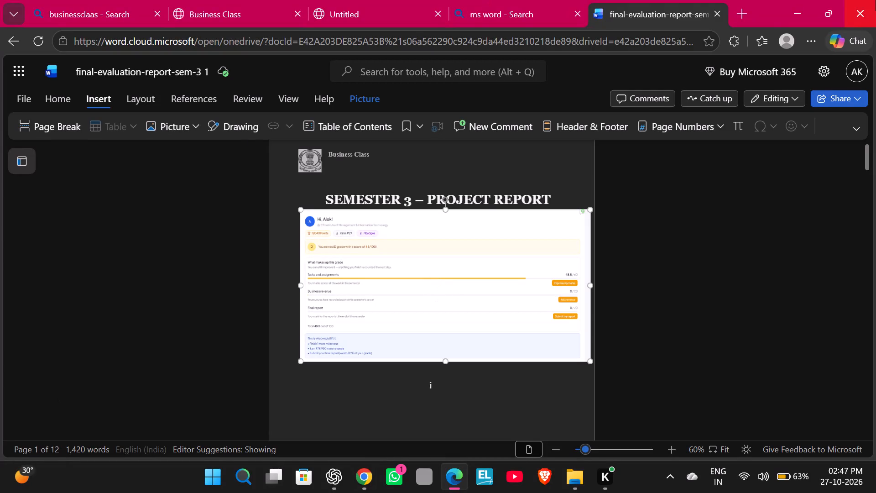
Close the browser window containing the Semester 3 final evaluation report.
left_click(875, 0)
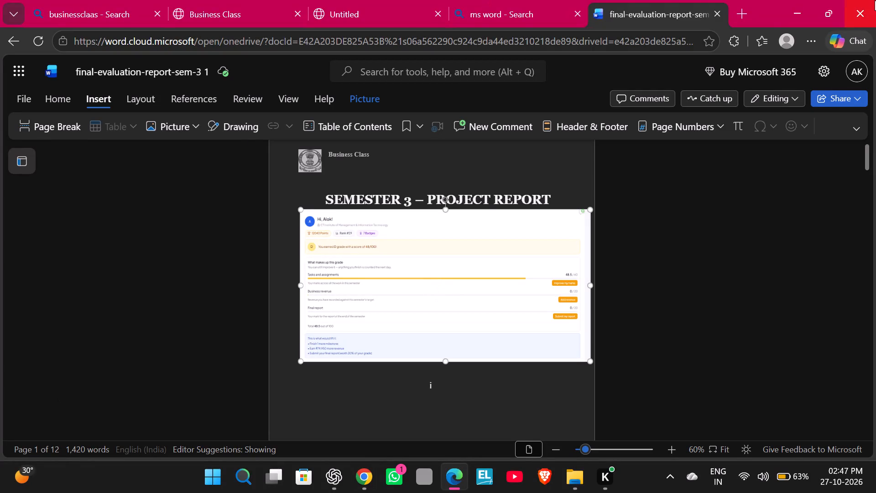